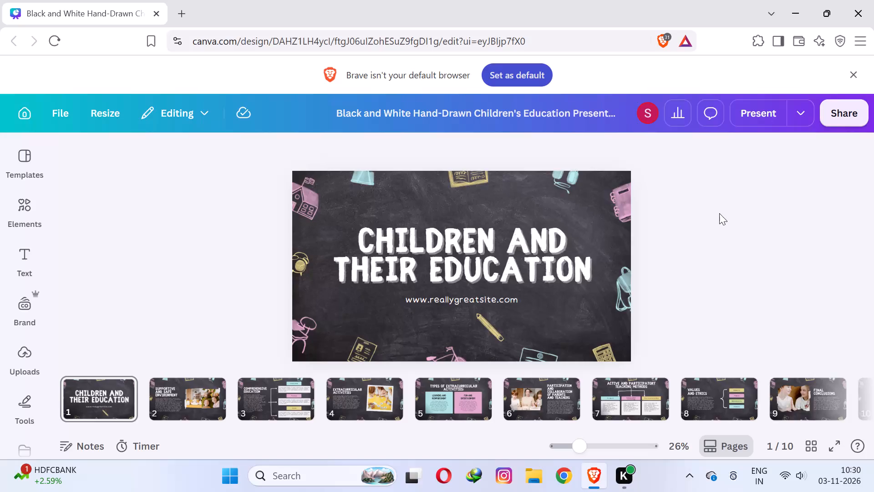
Move the "Children and Their Education" title slightly upward on slide 1, away from the website line.
left_click(465, 252)
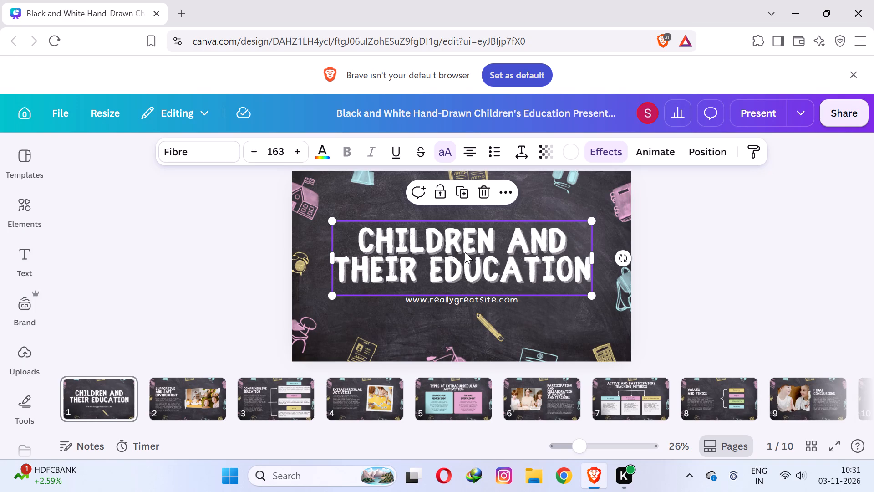
left_click_drag(452, 266, 452, 265)
left_click_drag(452, 265, 452, 261)
left_click(710, 261)
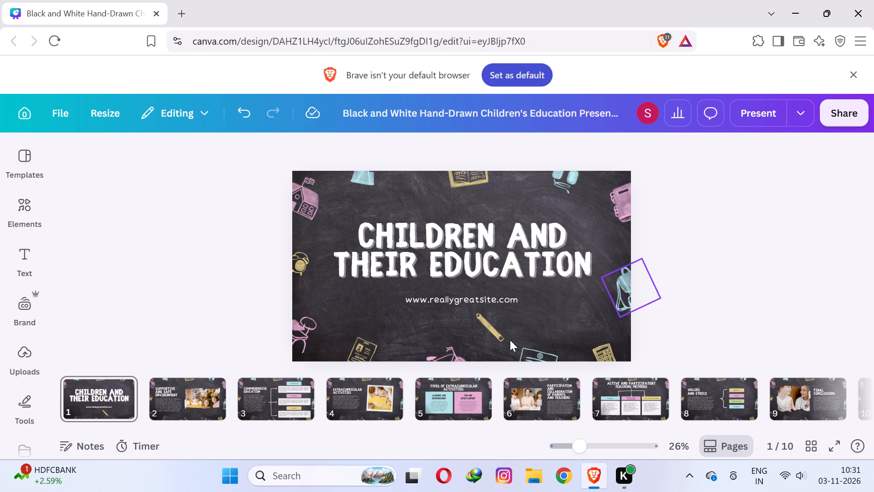
left_click(471, 258)
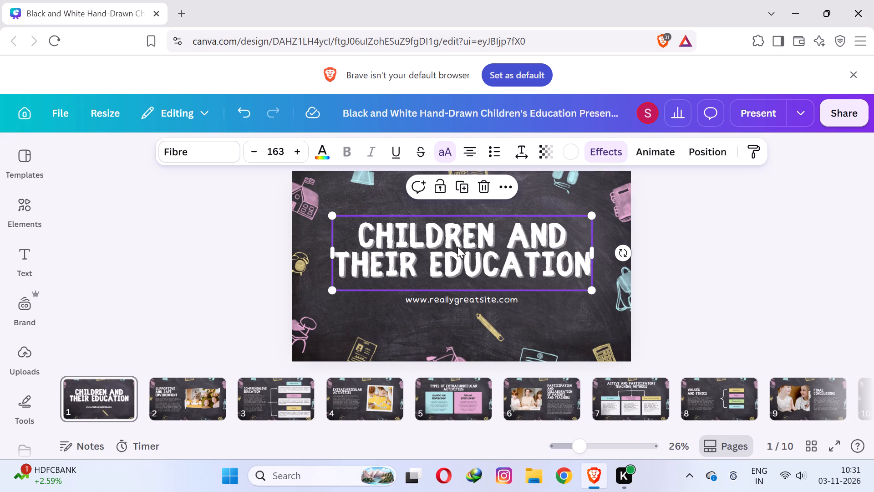
left_click(436, 306)
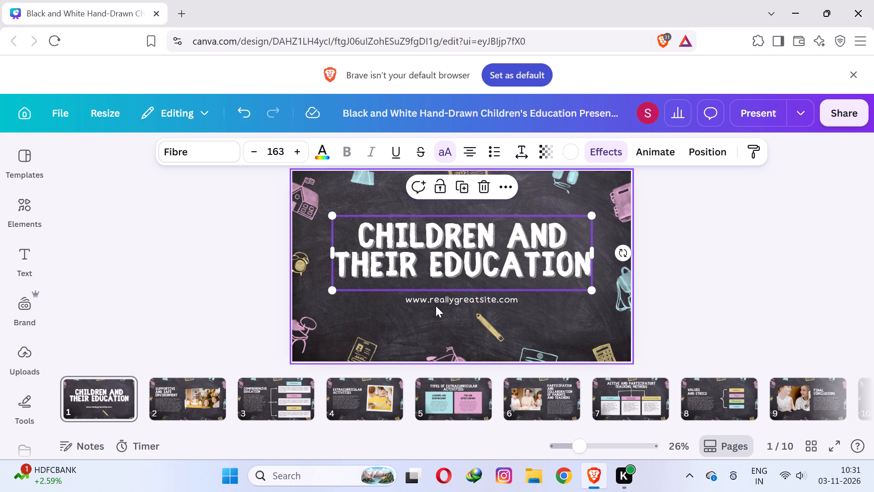
triple_click(449, 296)
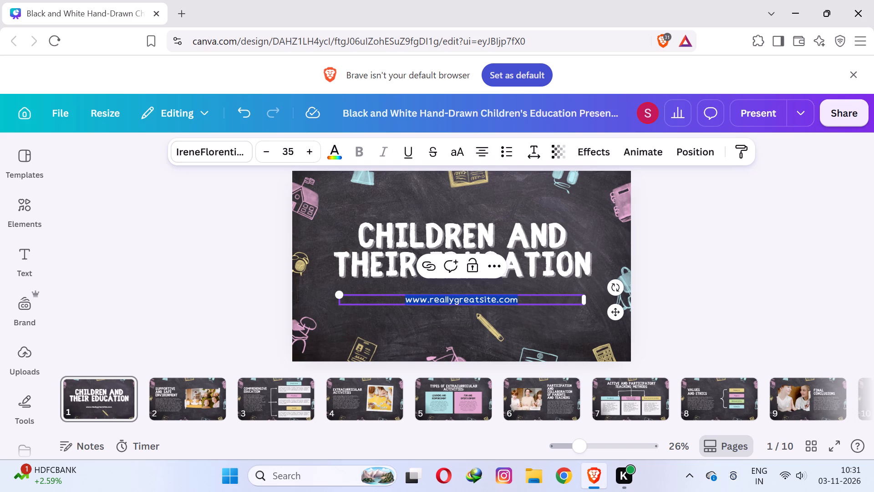
left_click_drag(495, 302, 478, 302)
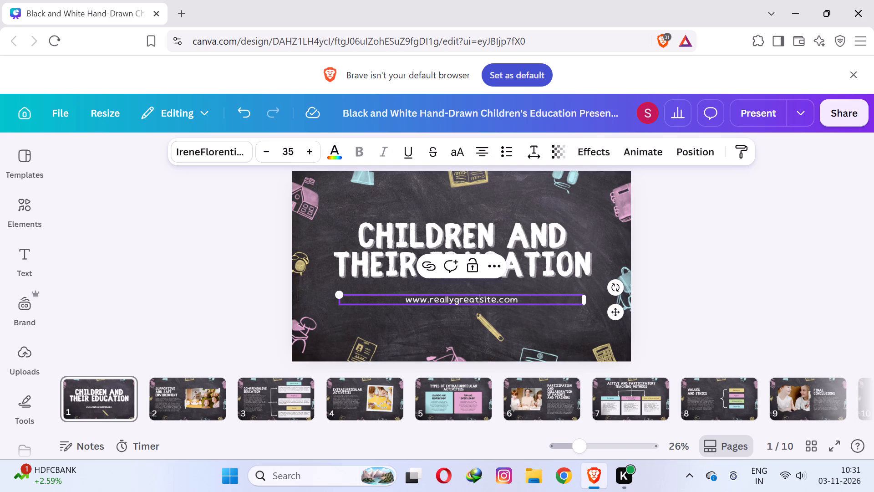
left_click_drag(478, 302, 465, 302)
left_click_drag(498, 300, 494, 300)
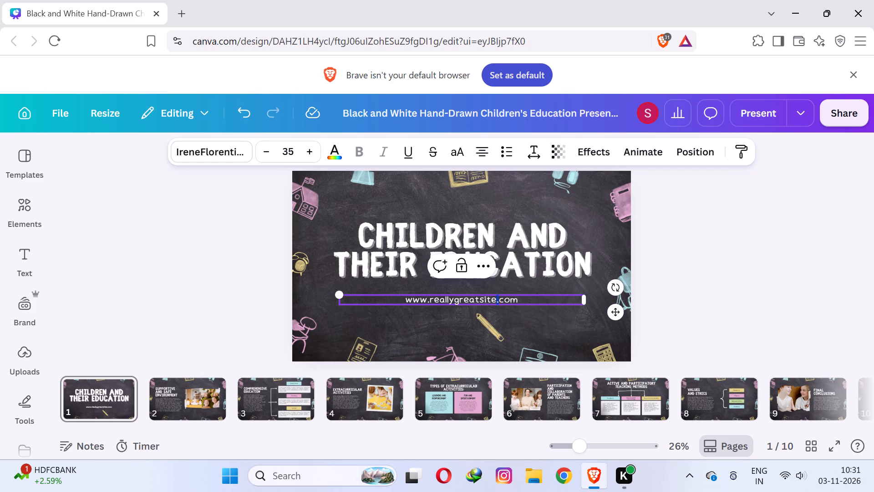
left_click_drag(494, 300, 432, 306)
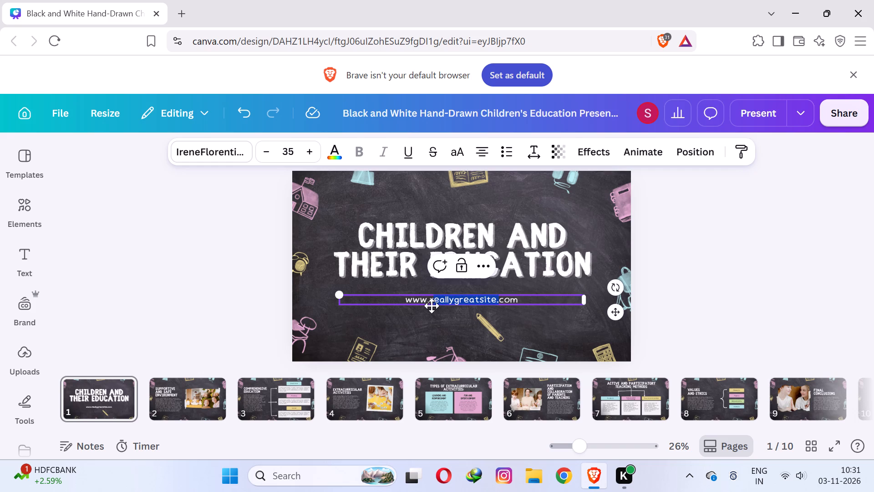
left_click_drag(432, 306, 434, 302)
key("BackSpace")
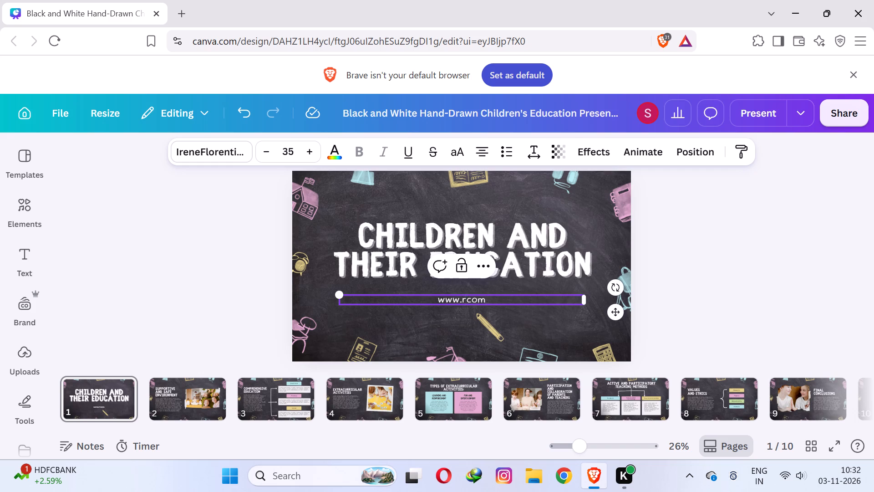
key("BackSpace")
type("blss")
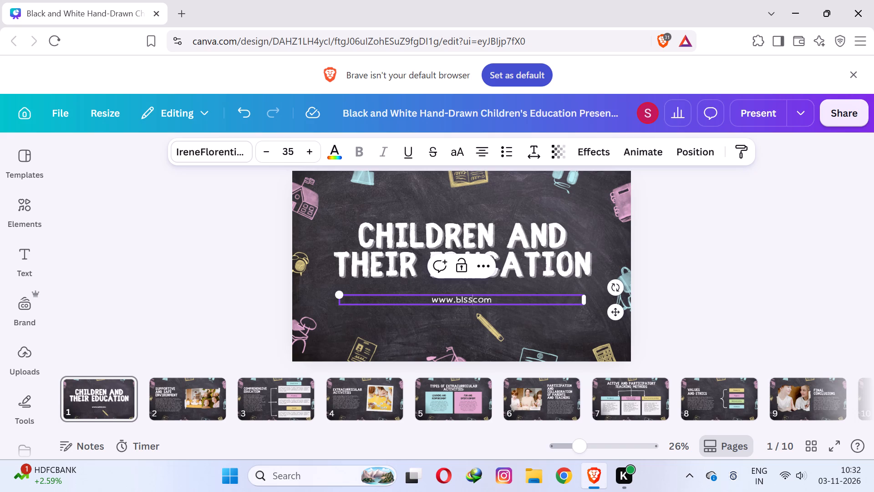
type("school")
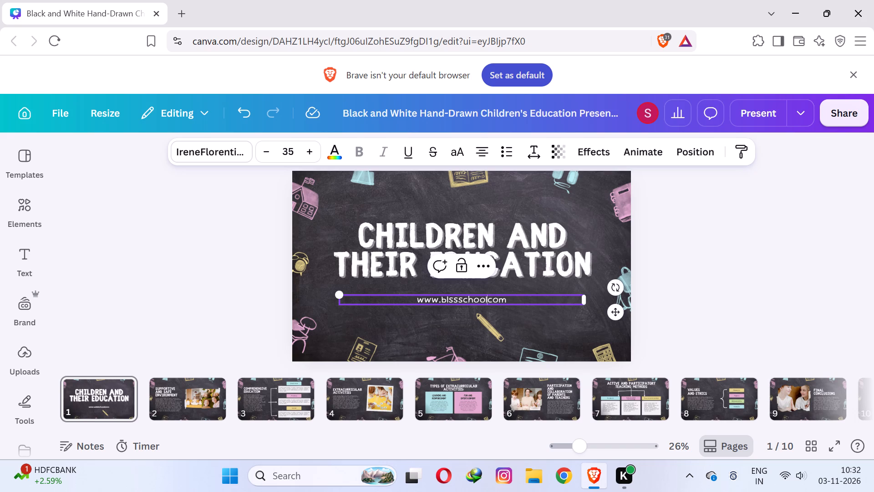
key("period")
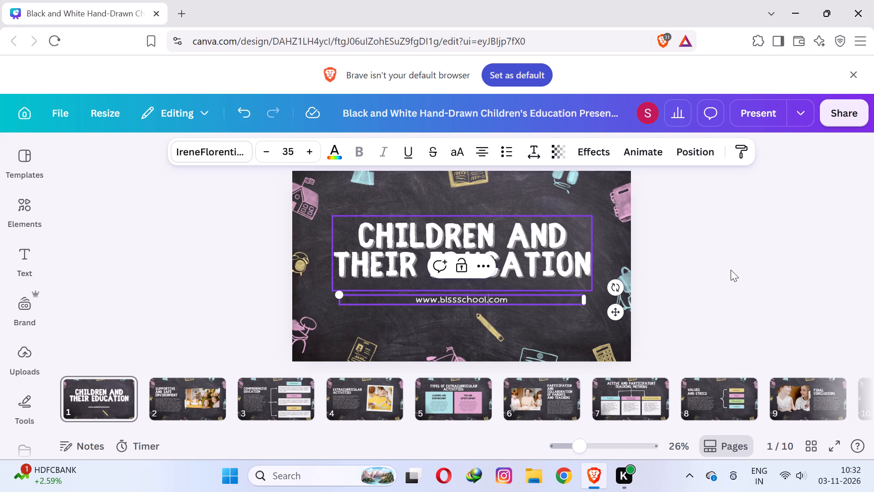
left_click(740, 270)
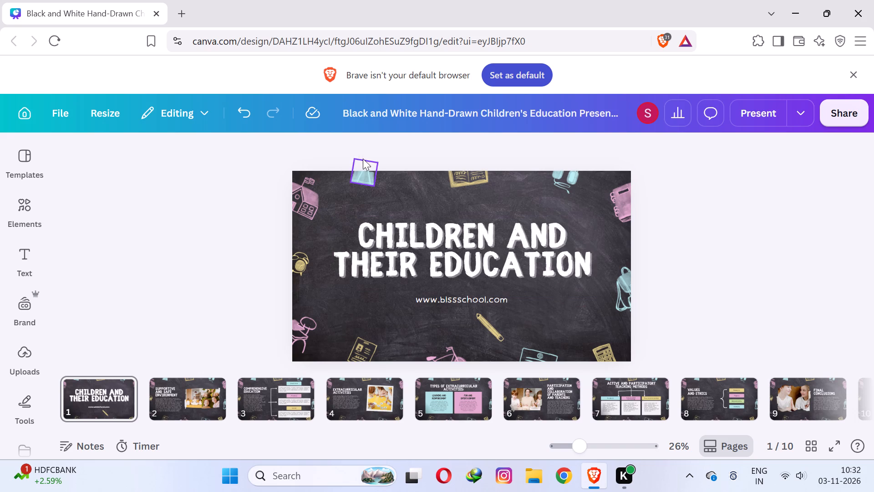
Move the ID card, chair, alarm clock and school illustrations inward from the left and lower edges of slide 1.
left_click(310, 196)
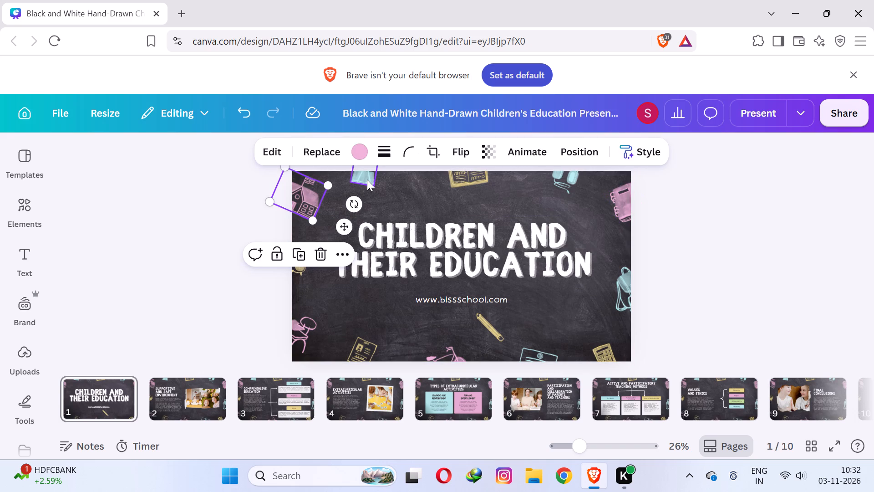
left_click_drag(364, 346, 364, 339)
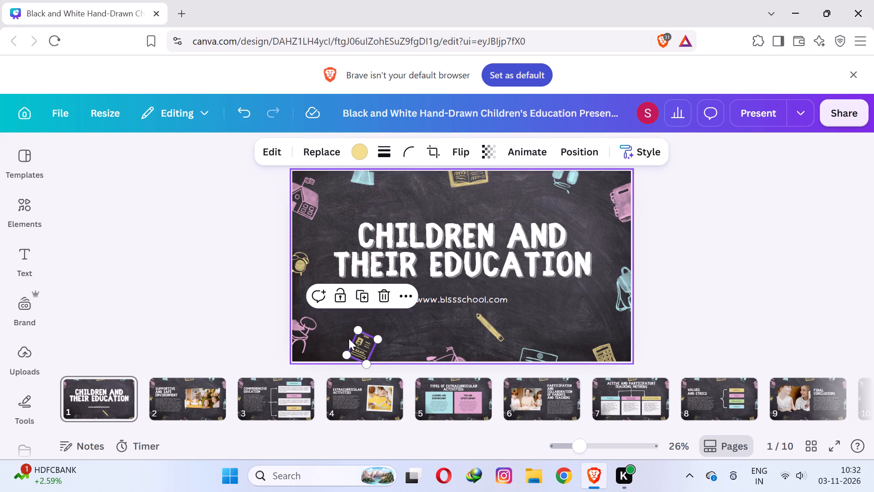
left_click_drag(306, 323, 315, 321)
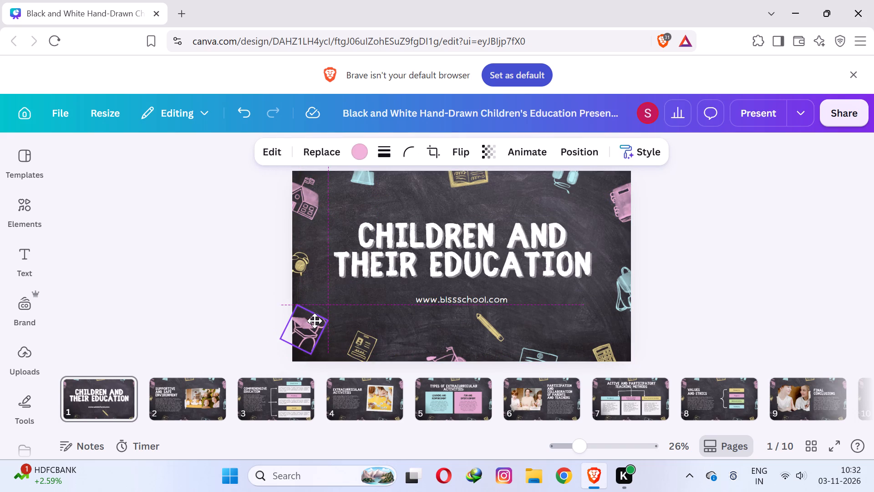
left_click_drag(315, 321, 326, 314)
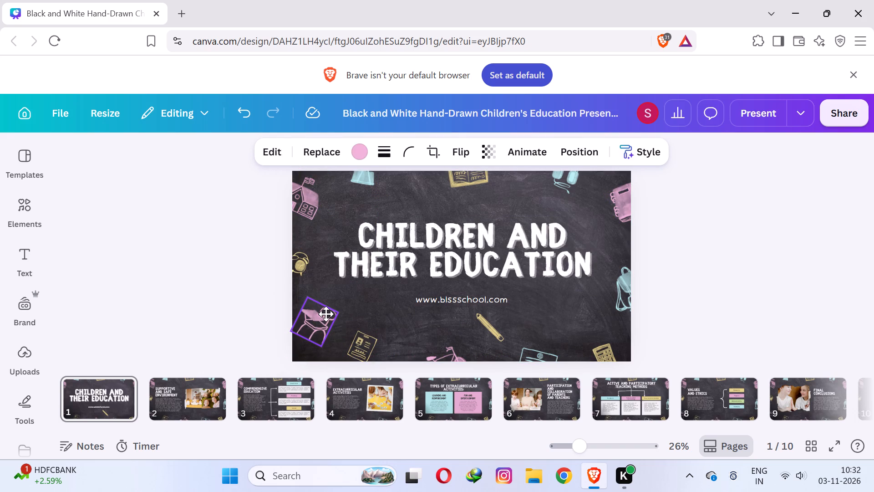
left_click(209, 287)
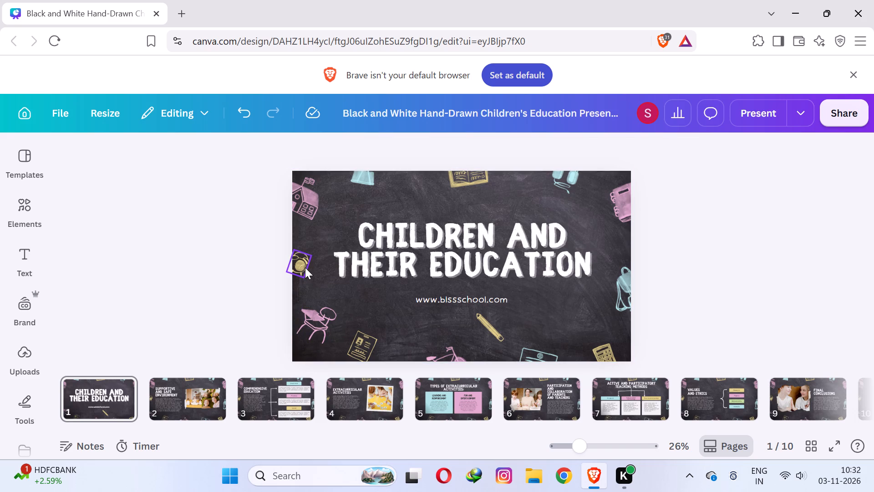
left_click_drag(305, 267, 313, 266)
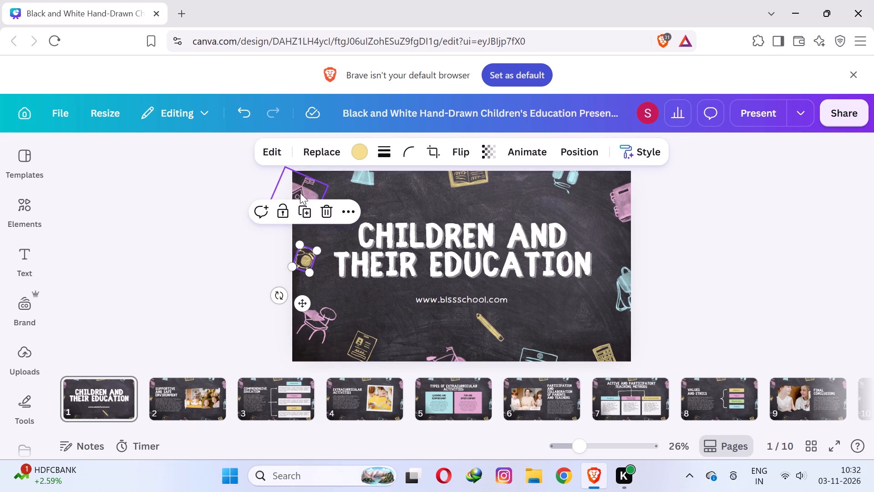
left_click(222, 212)
left_click_drag(303, 199, 316, 202)
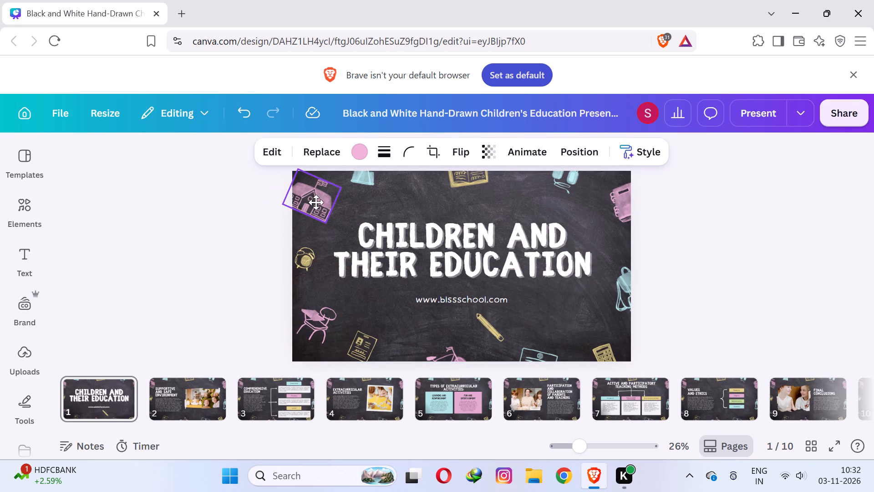
left_click_drag(316, 202, 323, 206)
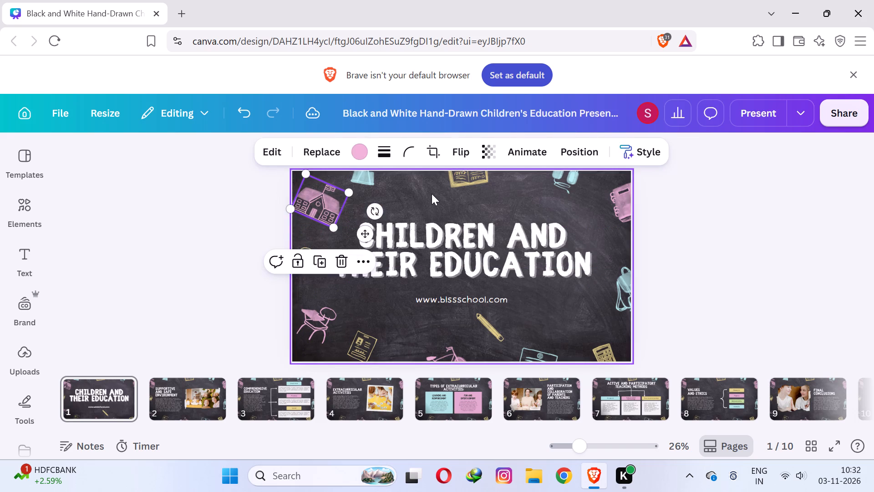
left_click(432, 194)
left_click(535, 196)
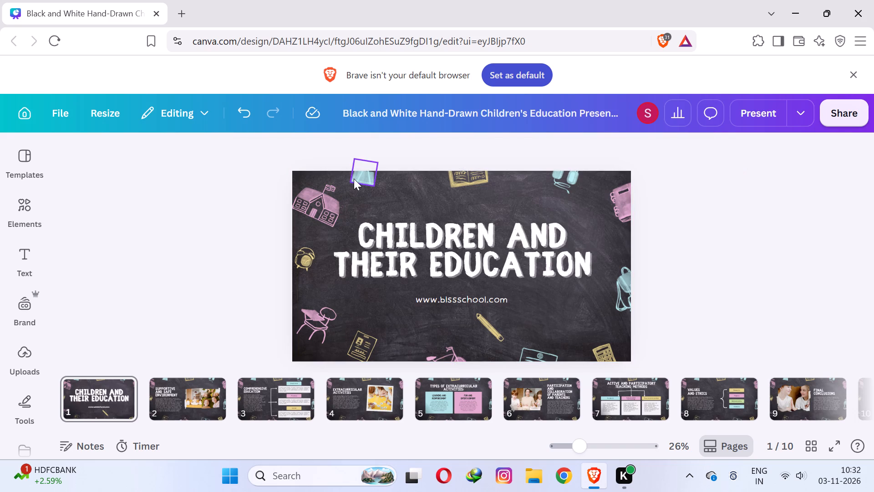
Move the binder clip, open book, headphones and pink notebook illustrations fully inside slide 1 along its upper and right edges.
left_click_drag(354, 179, 362, 190)
left_click(466, 195)
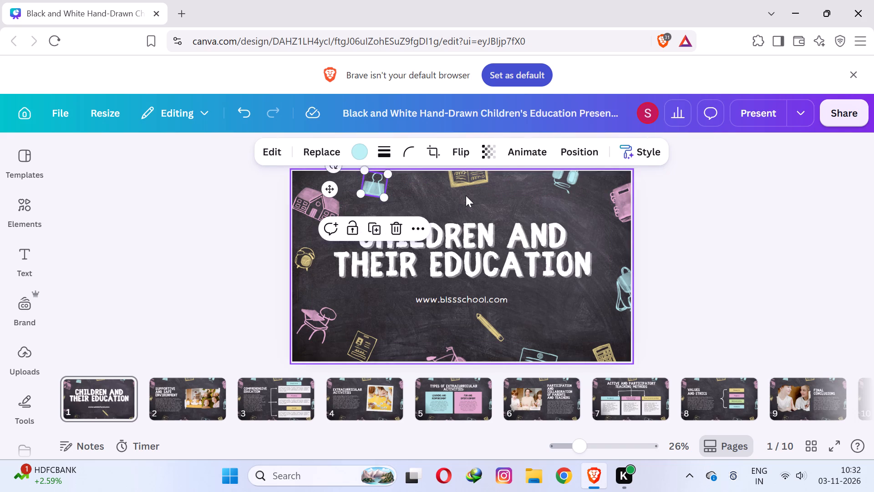
left_click_drag(468, 180, 459, 197)
left_click(539, 200)
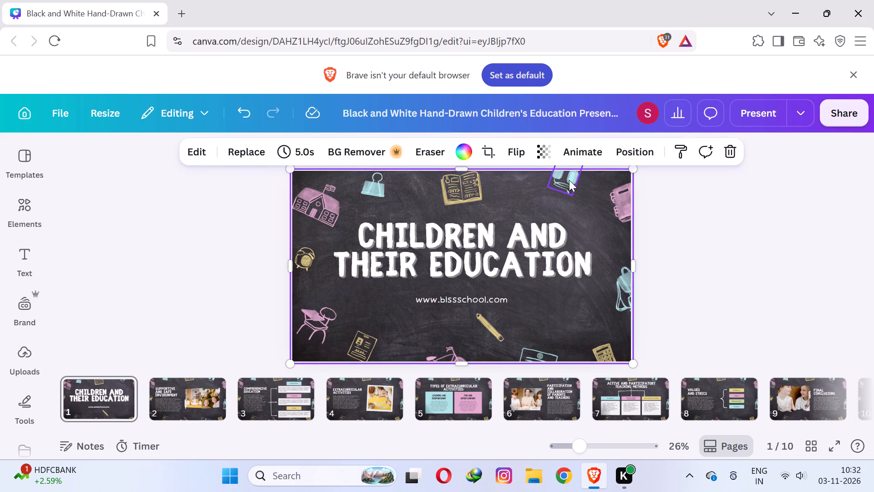
left_click_drag(569, 179, 559, 197)
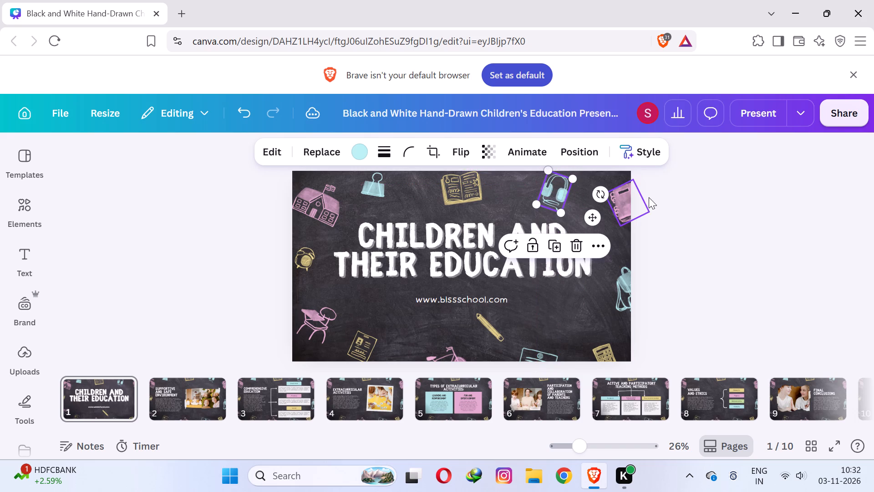
left_click_drag(620, 199, 606, 203)
Move the backpack, calculator, certificate and bicycle illustrations inward from the right and bottom edges of slide 1.
left_click_drag(620, 281, 593, 285)
left_click_drag(596, 353, 588, 350)
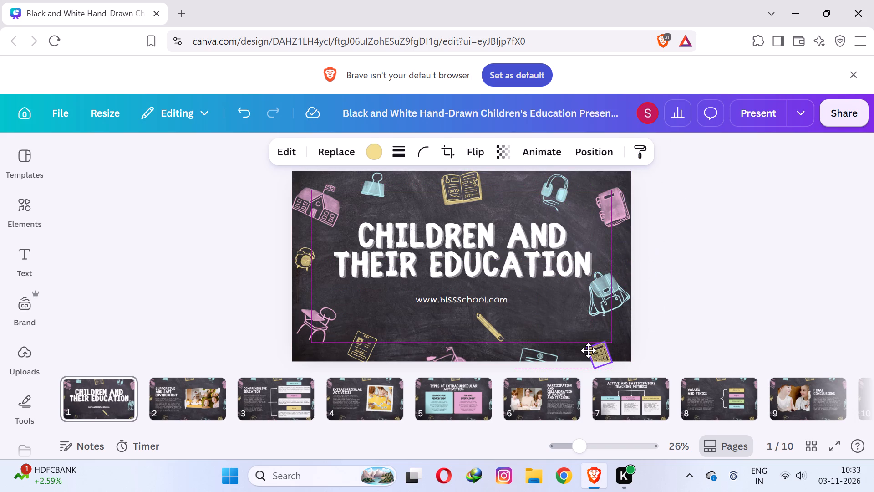
left_click_drag(588, 350, 586, 348)
left_click_drag(541, 358, 540, 355)
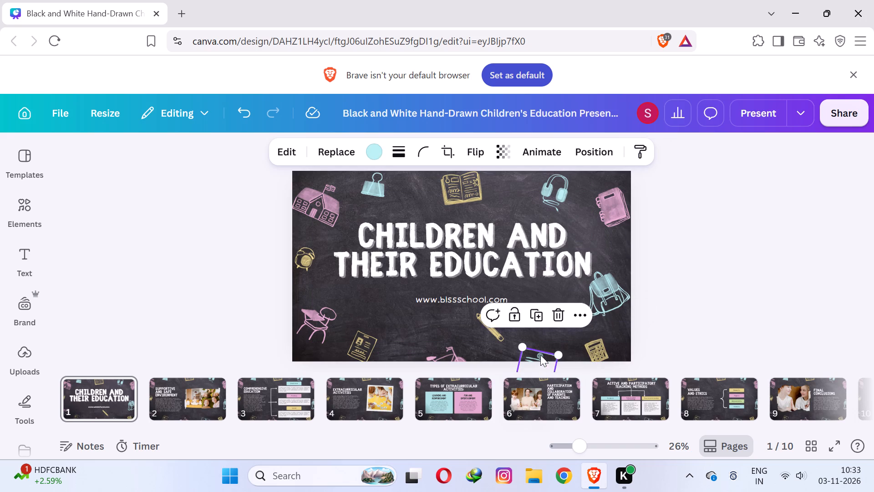
left_click_drag(540, 355, 541, 332)
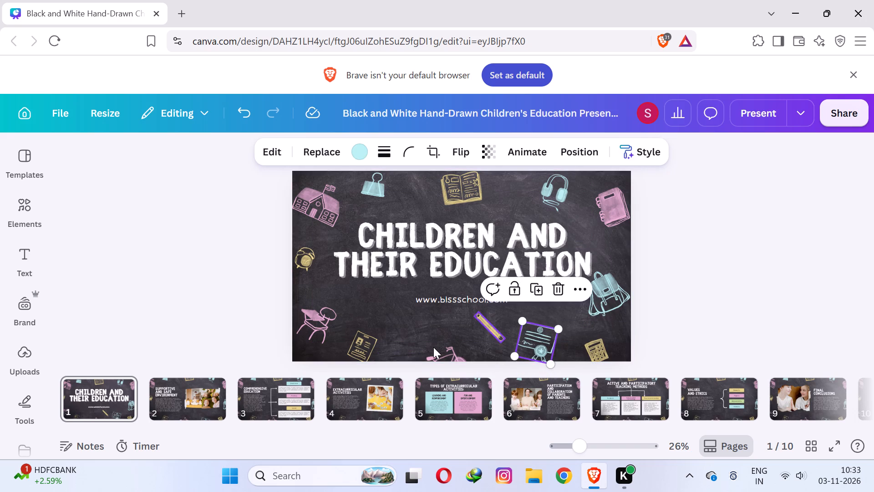
left_click_drag(439, 351, 438, 335)
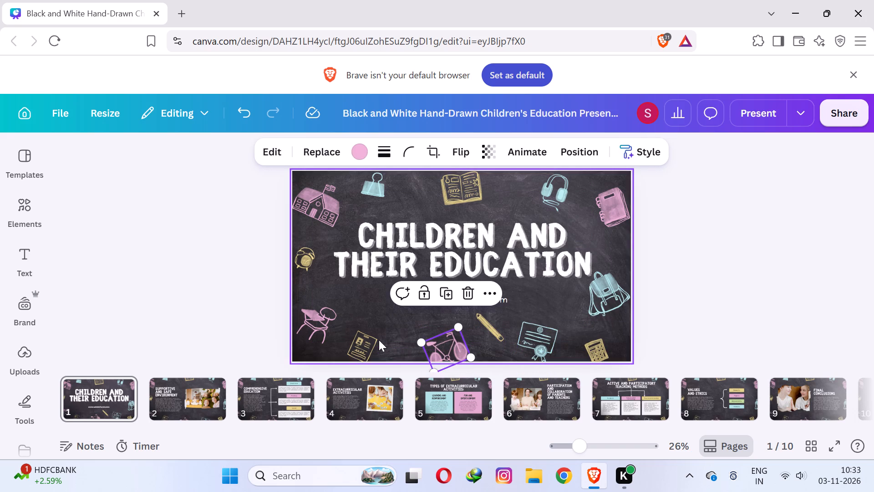
left_click(365, 341)
left_click(239, 315)
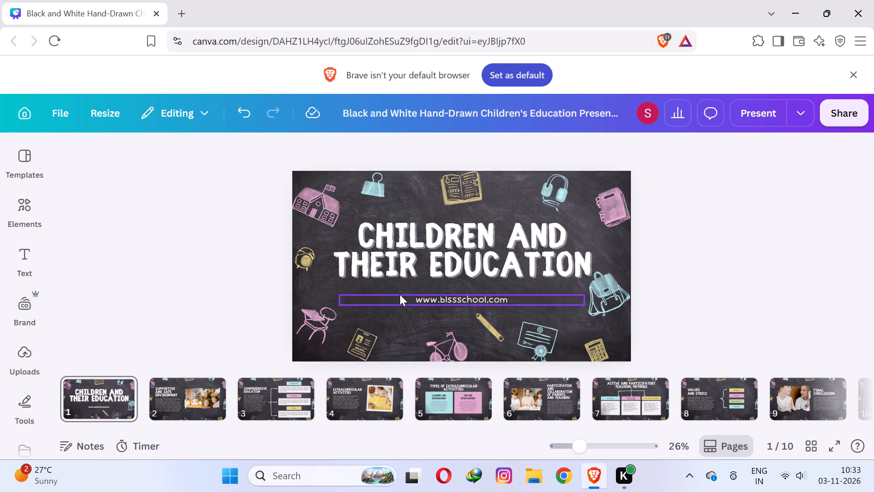
Apply the first page animation of the General group to slide 1, animating on both enter and exit.
left_click(442, 256)
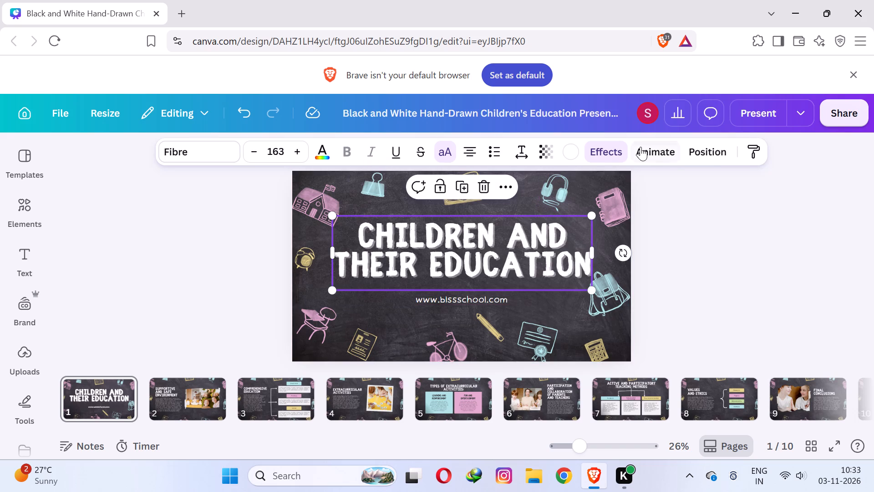
left_click(641, 147)
scroll(115, 303, "down", 2)
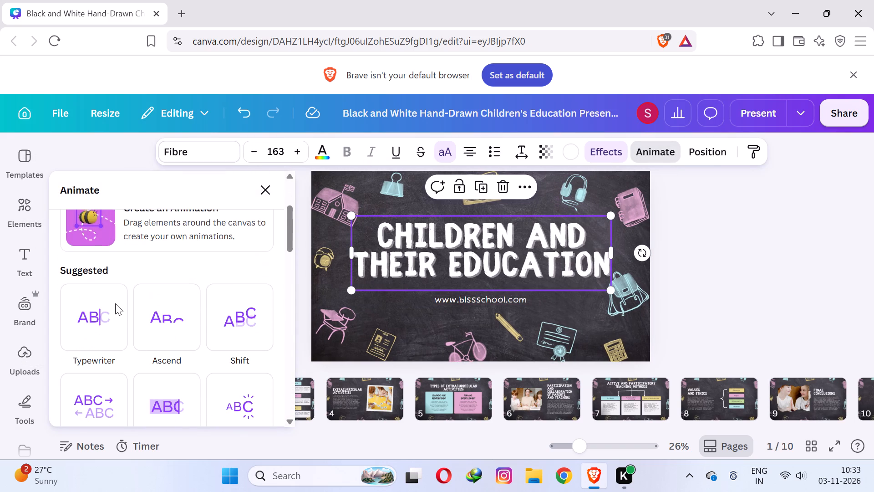
scroll(118, 209, "down", 1)
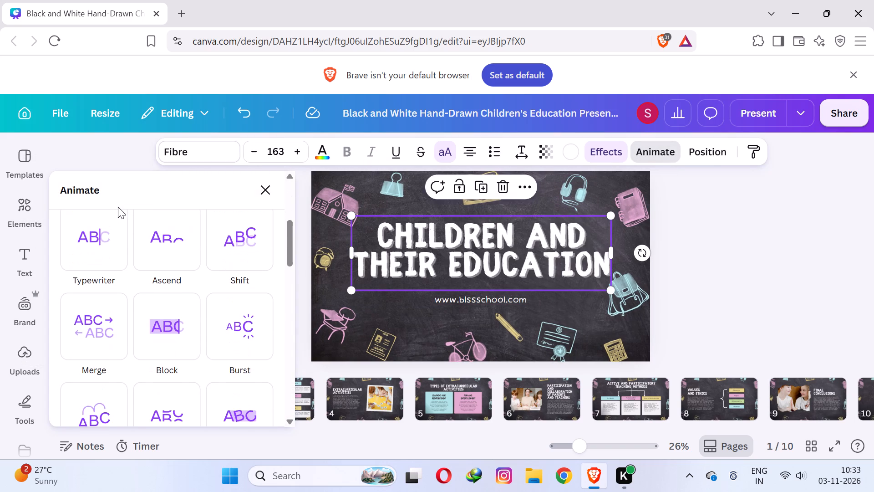
scroll(107, 206, "up", 3)
left_click(96, 228)
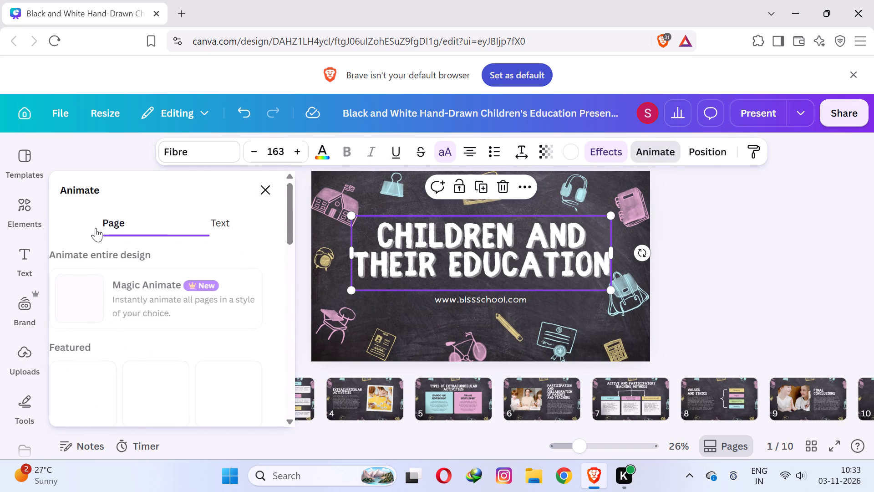
scroll(96, 228, "down", 2)
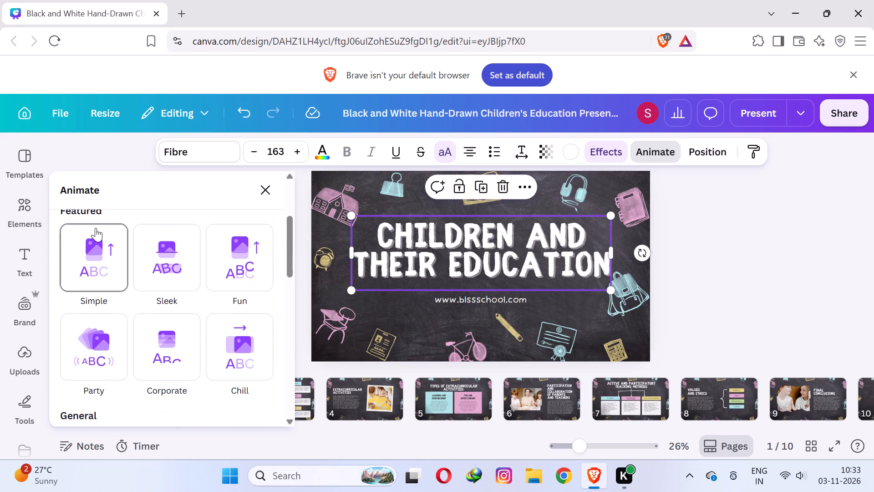
scroll(96, 228, "down", 1)
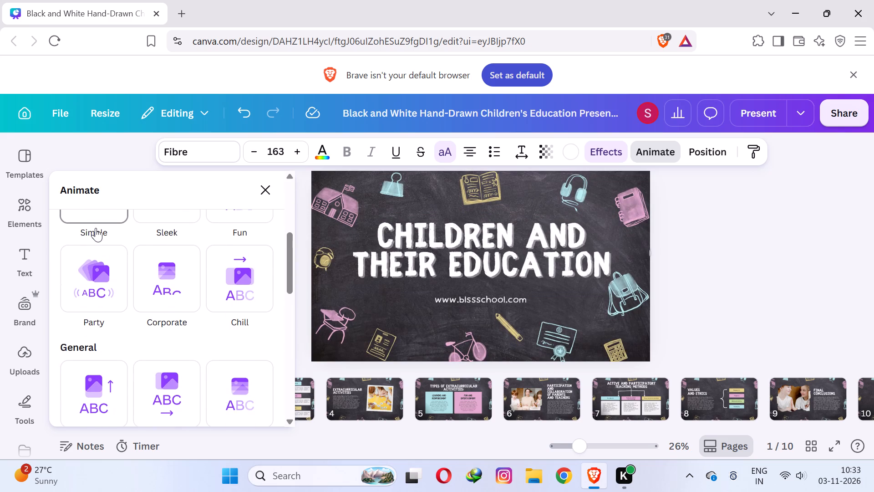
scroll(96, 228, "down", 1)
left_click(81, 336)
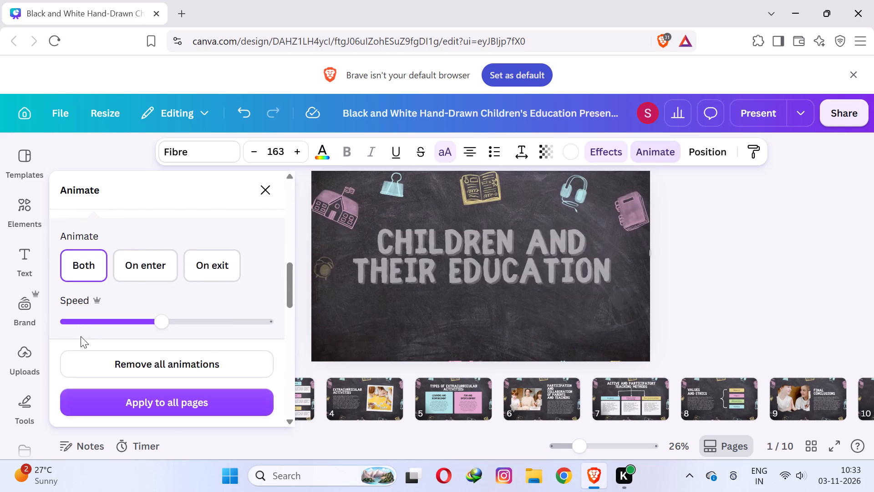
left_click(829, 256)
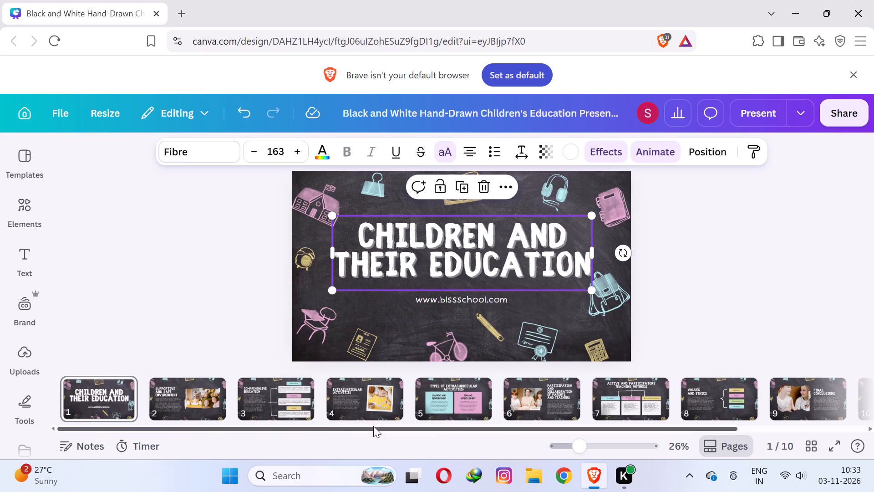
Replace the placeholder paragraph on slide 2 with "supportive and safe enviroment best for child, main reason of this".
left_click(213, 406)
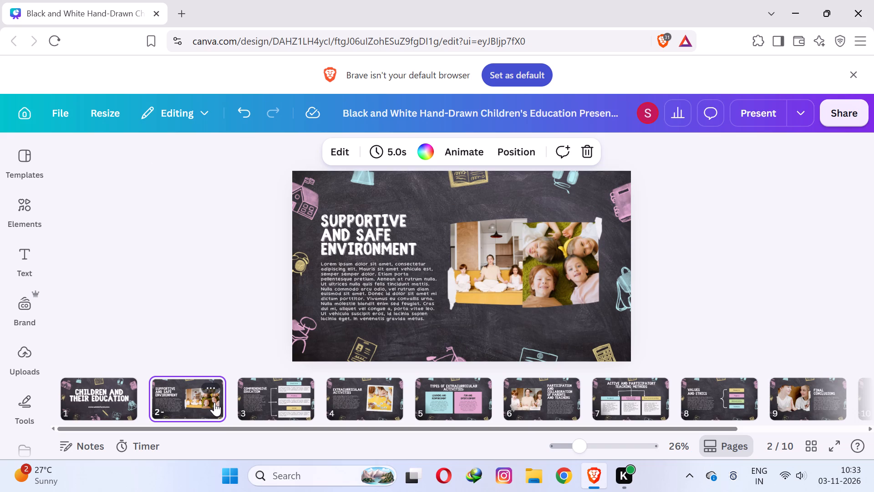
triple_click(366, 277)
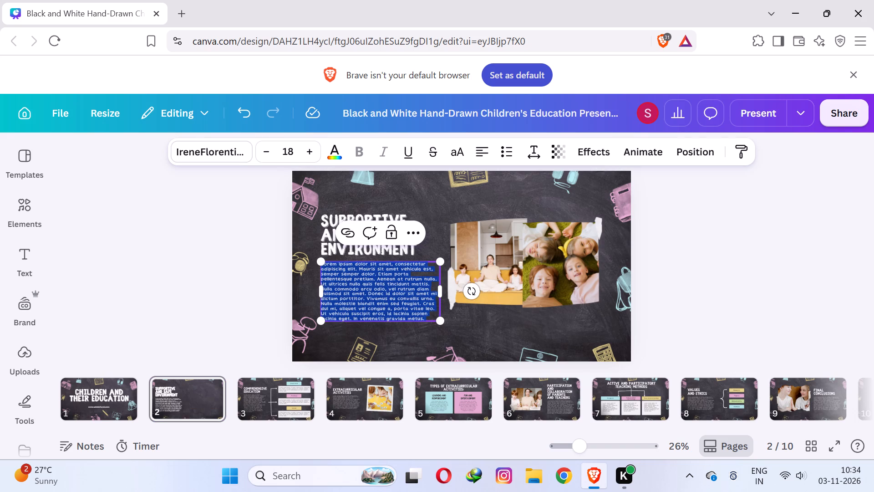
key("s")
type("upport")
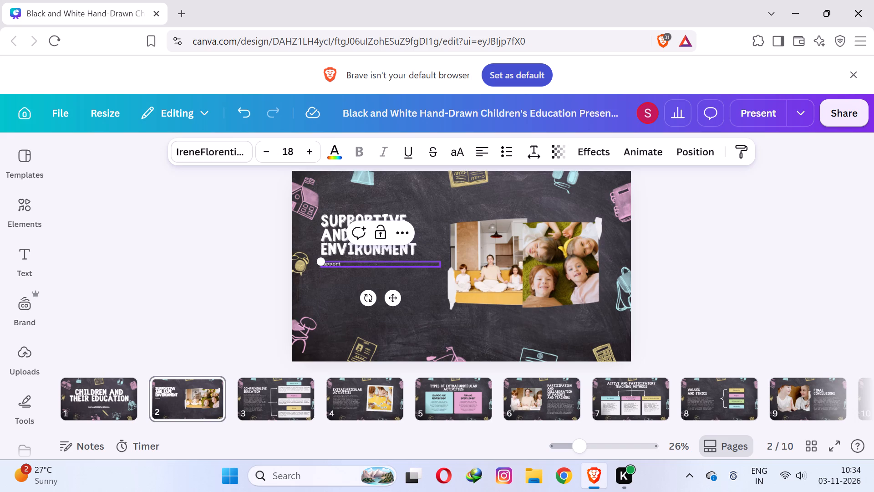
type("ive")
key("space")
type("and sa")
type("fe")
key("space")
type("envirom")
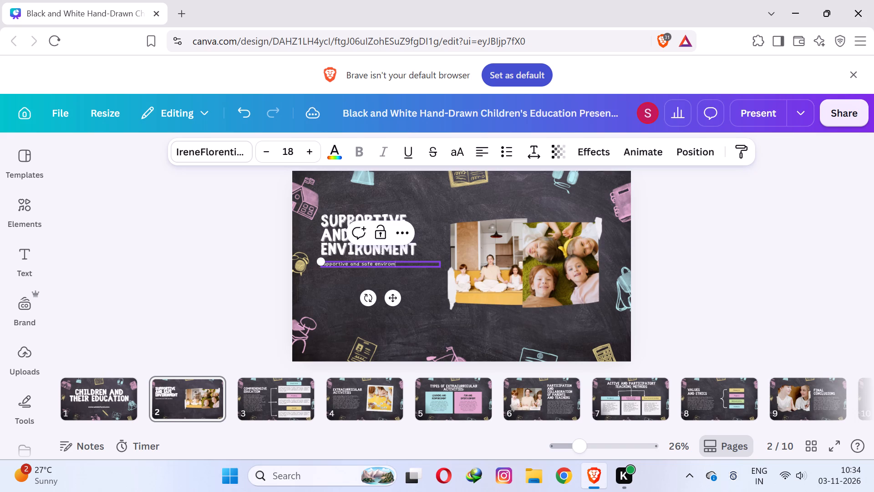
type("ent")
key("space")
type("best")
key("space")
type("for chlid")
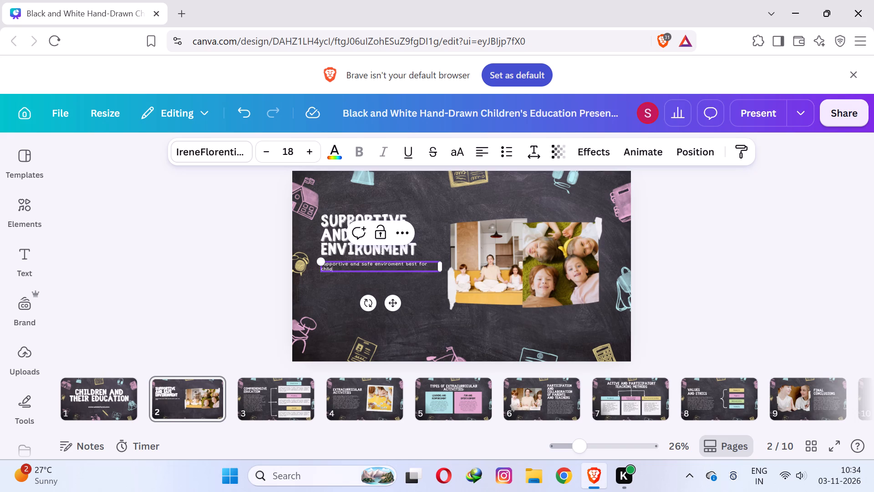
type(",")
key("space")
type("main reason of this")
Add four separate lines to slide 2's body text: "make children growth", "nake chid mind", "increse there mind" and "happines feel".
key("shift+Return")
type("make children growth")
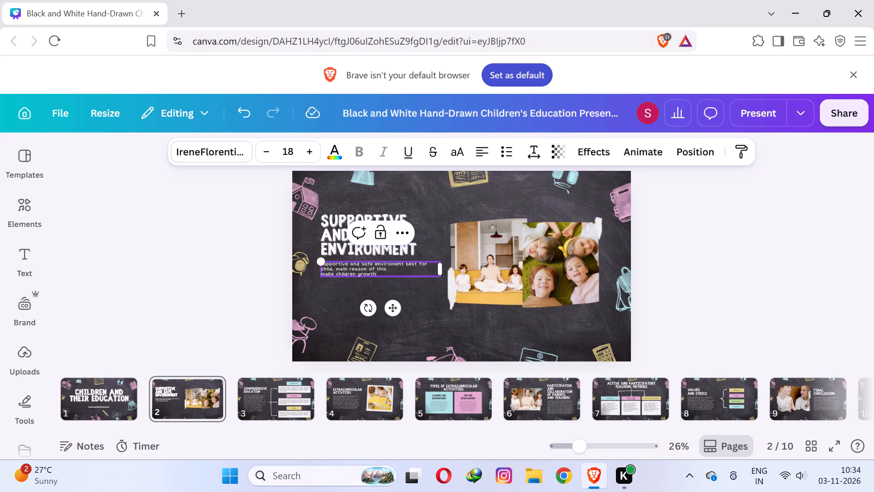
key("shift+Return")
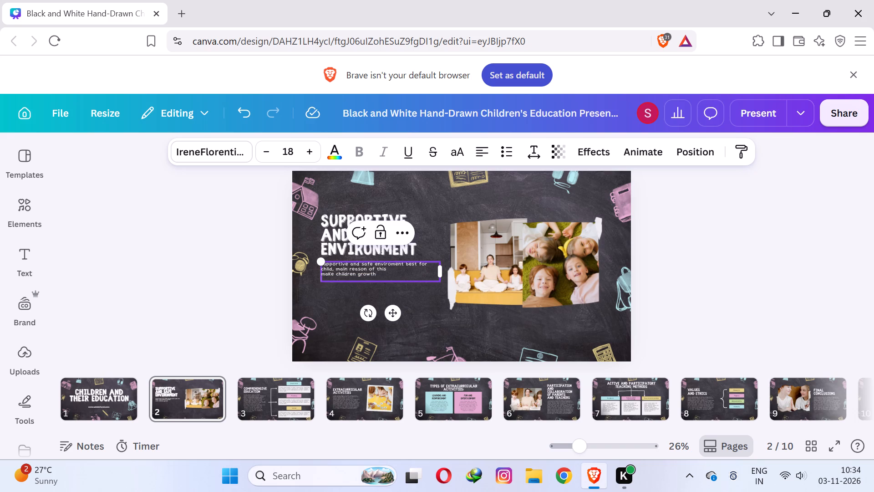
type("nake chid")
key("space")
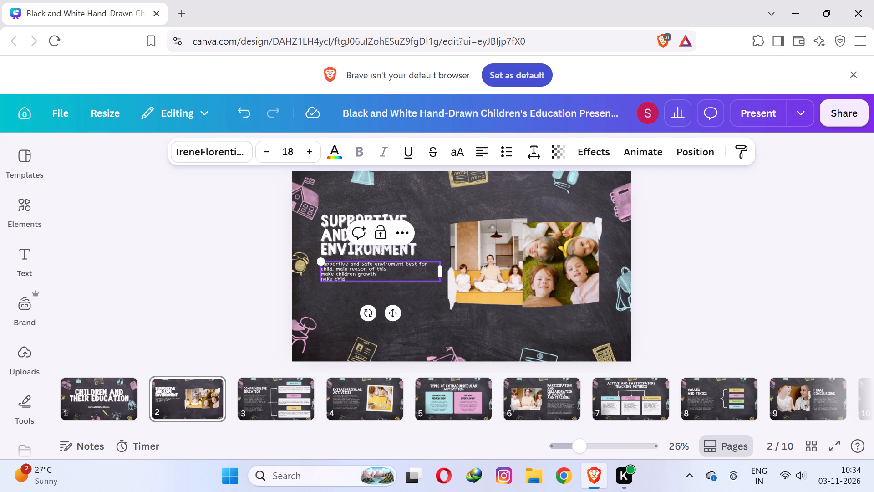
type("mind")
key("shift+Return")
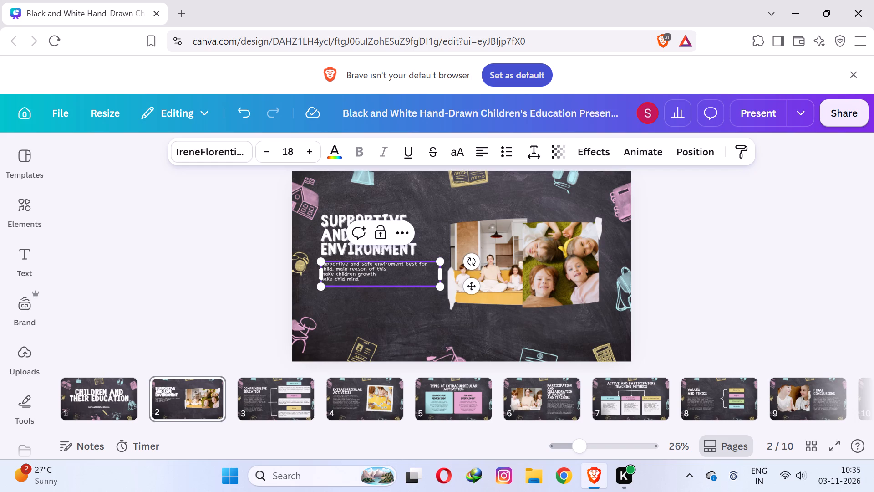
key("i")
type("ncrese thr")
key("BackSpace")
type("ere")
key("space")
type("mind")
key("shift+Return")
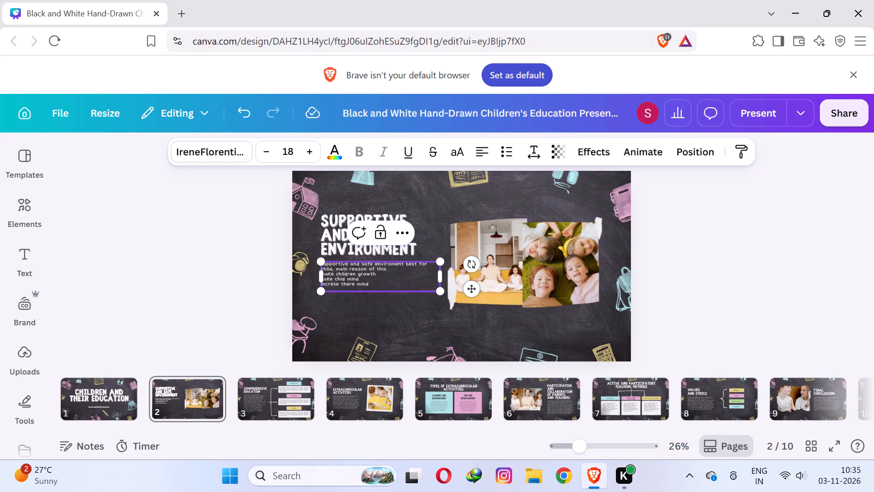
type("happ")
type("ines feel")
left_click(793, 246)
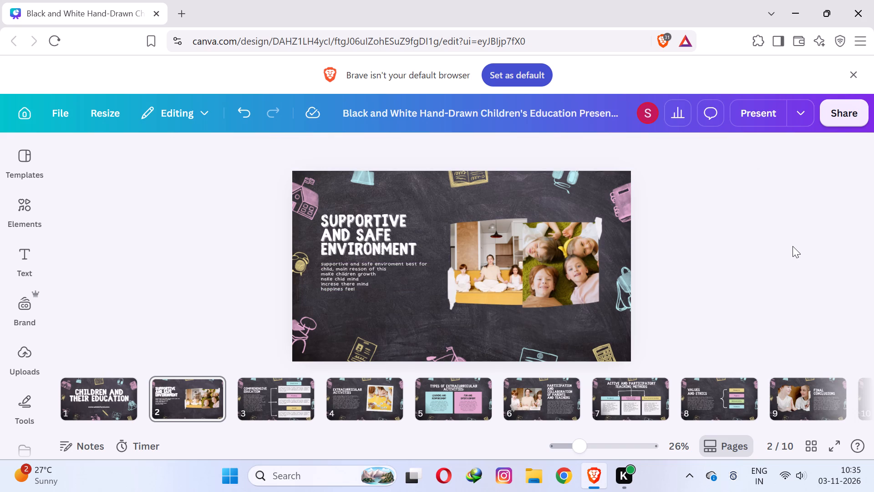
Format the body text under slide 2's heading as a bulleted list.
left_click(342, 274)
left_click(513, 150)
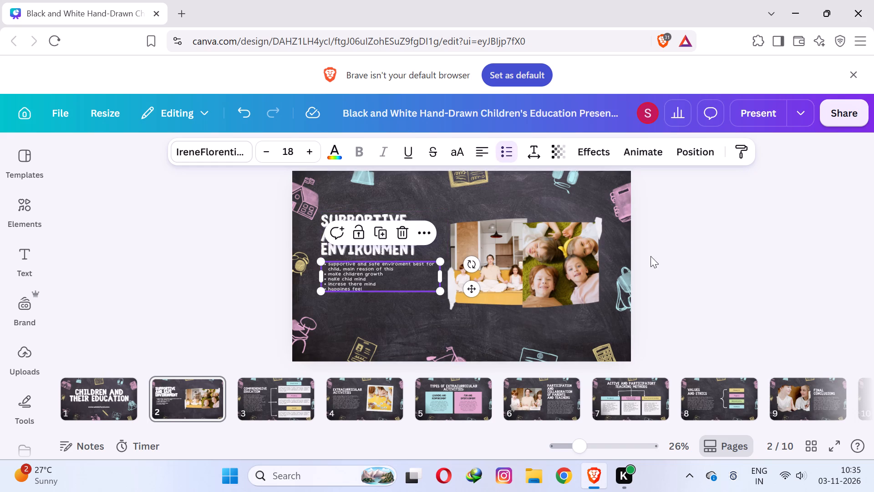
left_click(720, 225)
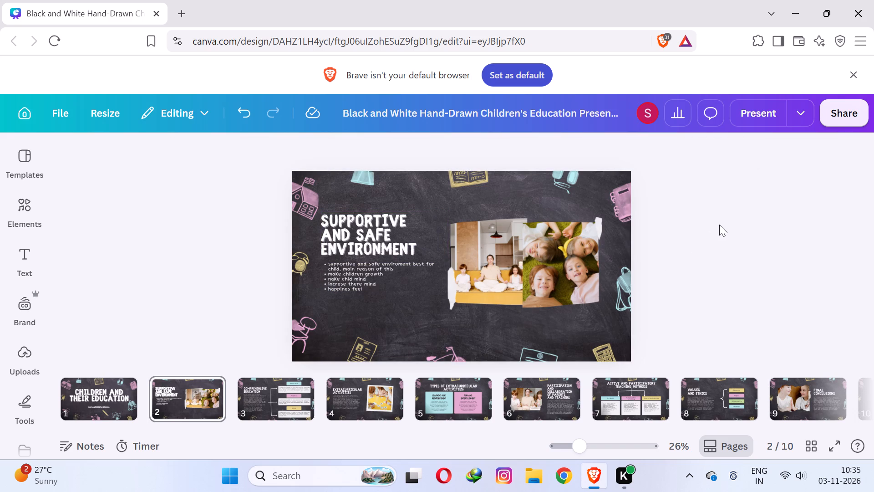
Replace the meditating family photo on slide 2 with a "children happy" search result showing smiling children piled up in a white room.
left_click(482, 256)
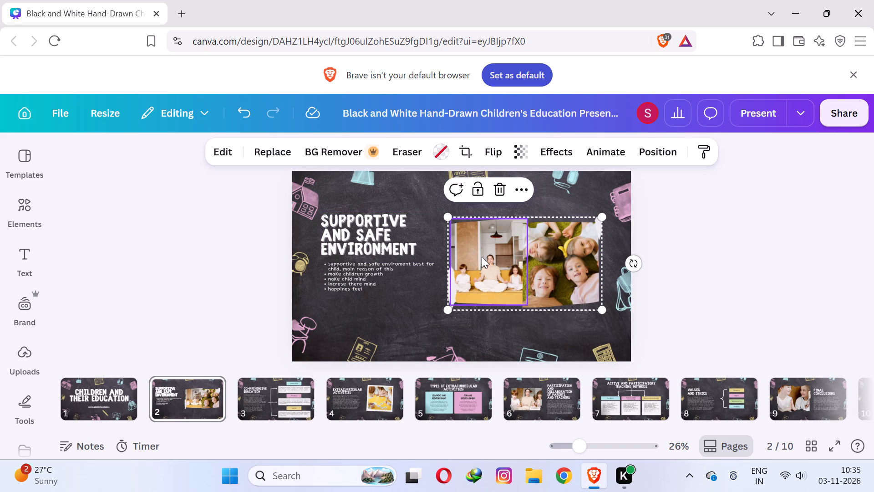
left_click(579, 250)
left_click(517, 250)
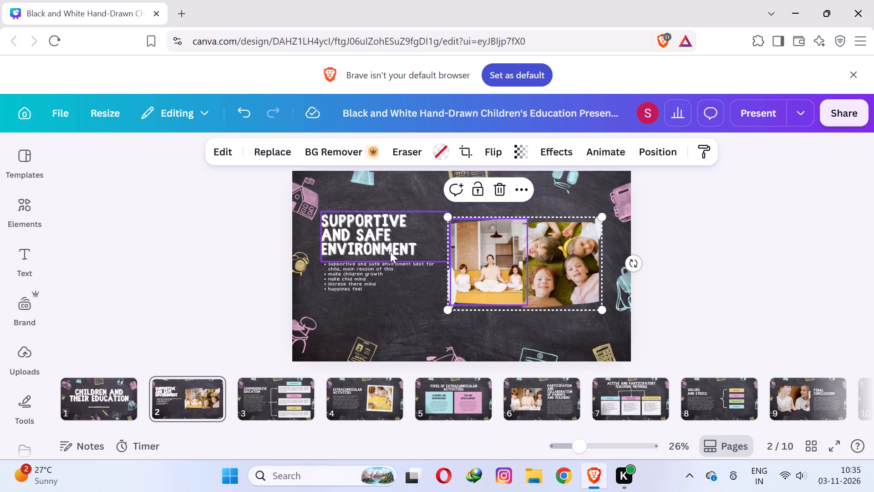
left_click(267, 152)
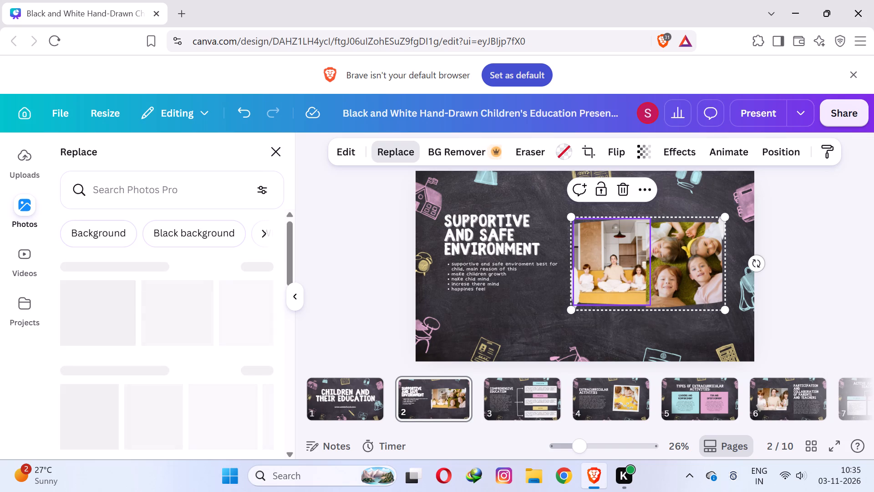
left_click(166, 184)
type("childrean")
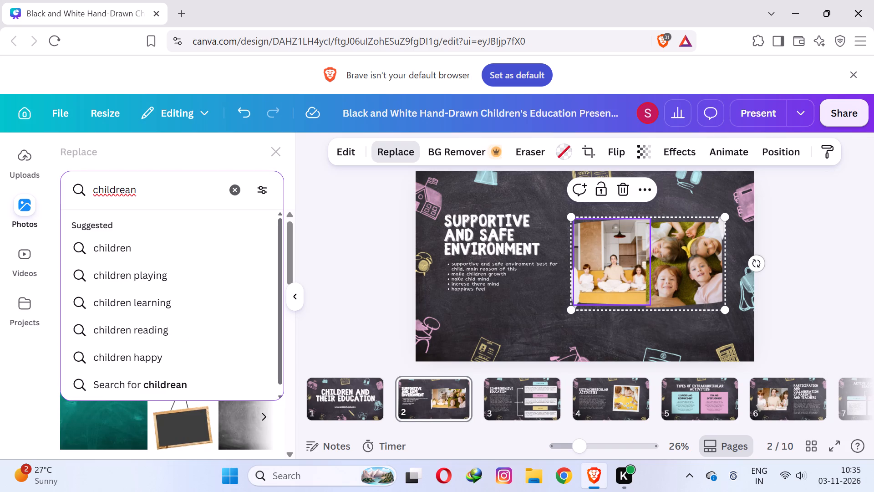
left_click(142, 345)
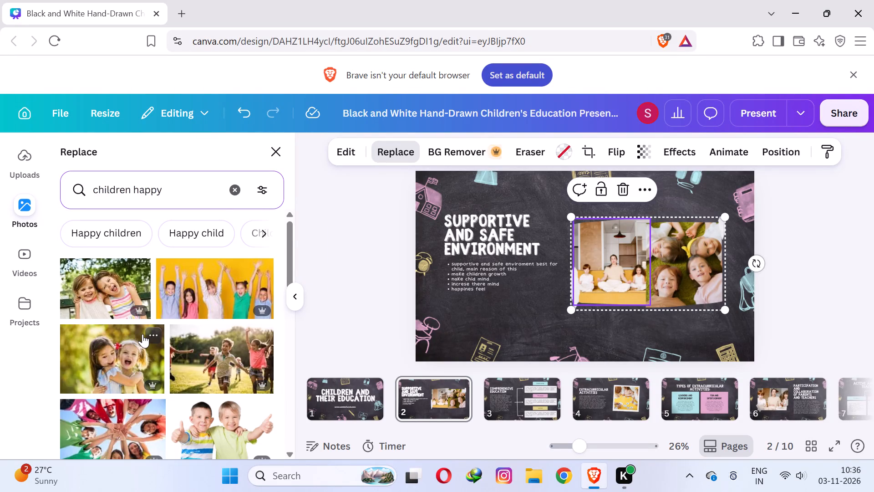
scroll(142, 334, "down", 1)
scroll(194, 290, "down", 1)
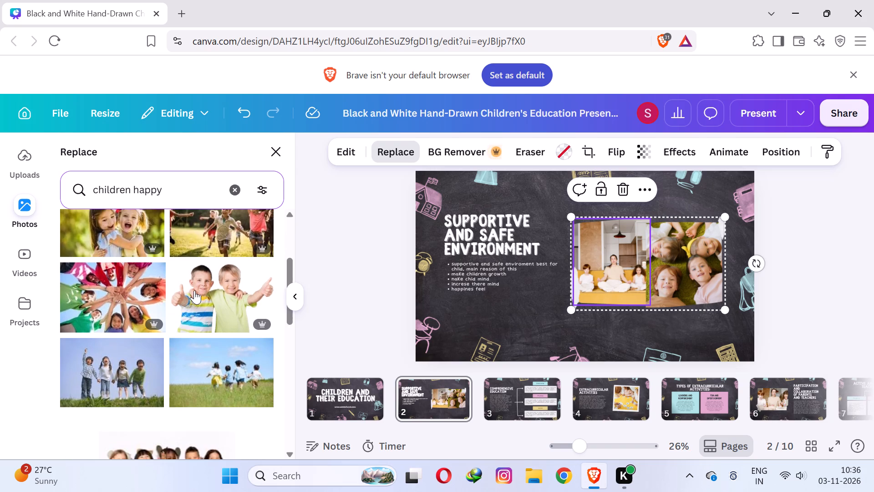
scroll(194, 290, "down", 2)
scroll(155, 305, "down", 2)
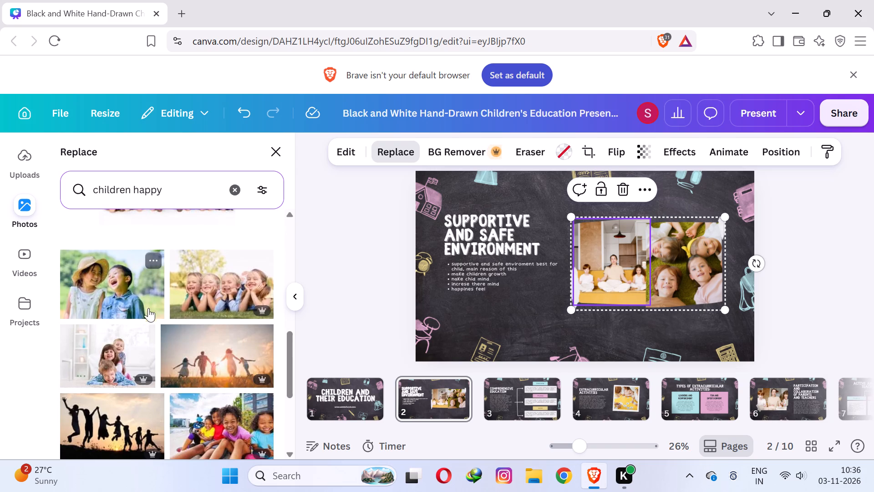
left_click(124, 356)
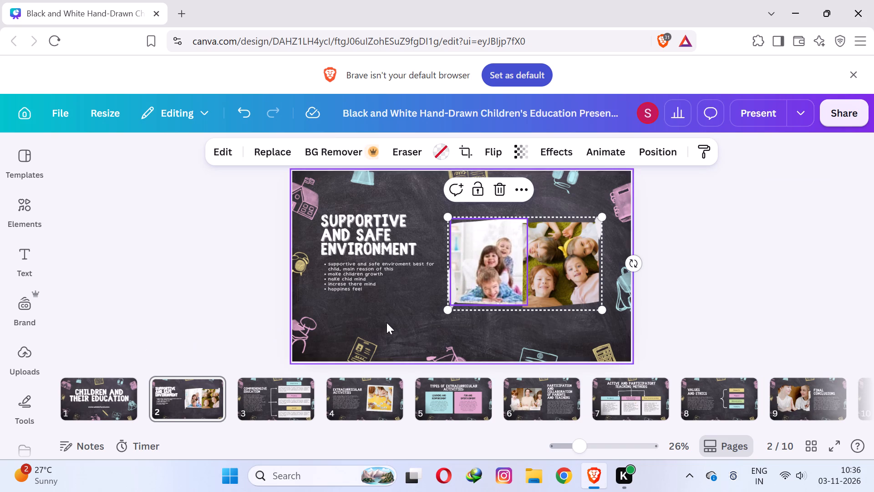
Replace the second photo on slide 2 with the "children happy" image of four children standing in a row on grass.
left_click(568, 259)
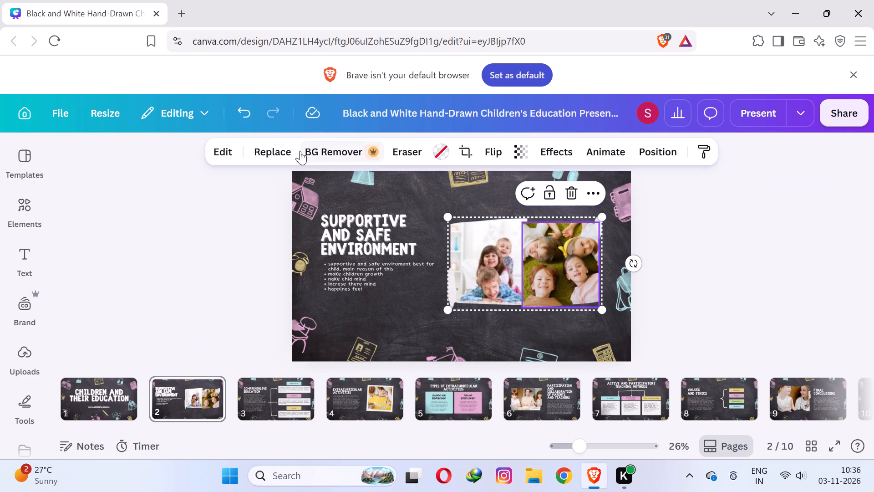
left_click(280, 151)
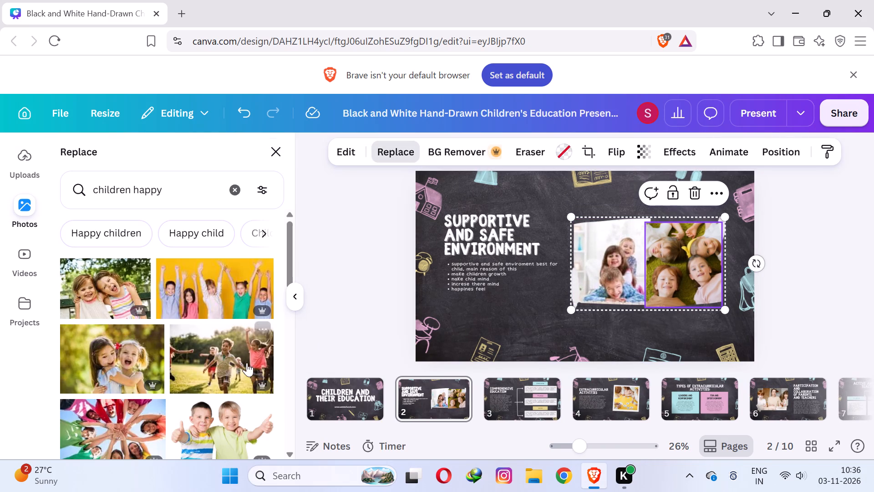
scroll(244, 243, "down", 2)
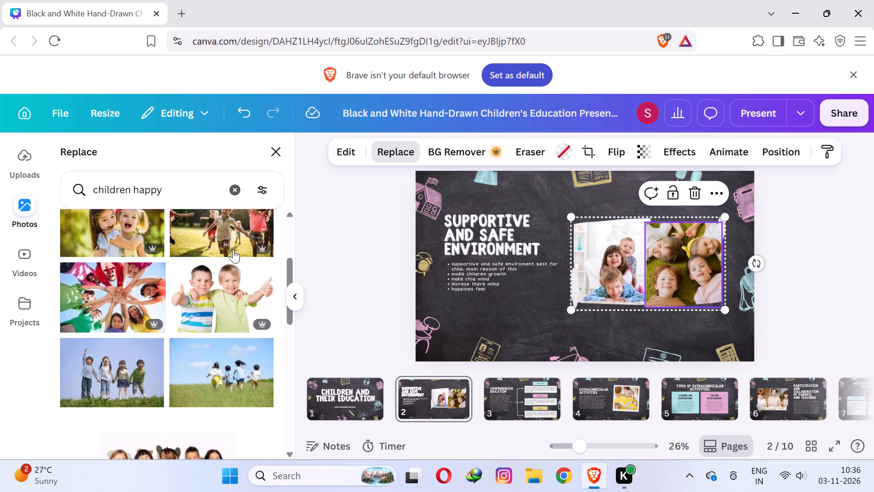
left_click(106, 365)
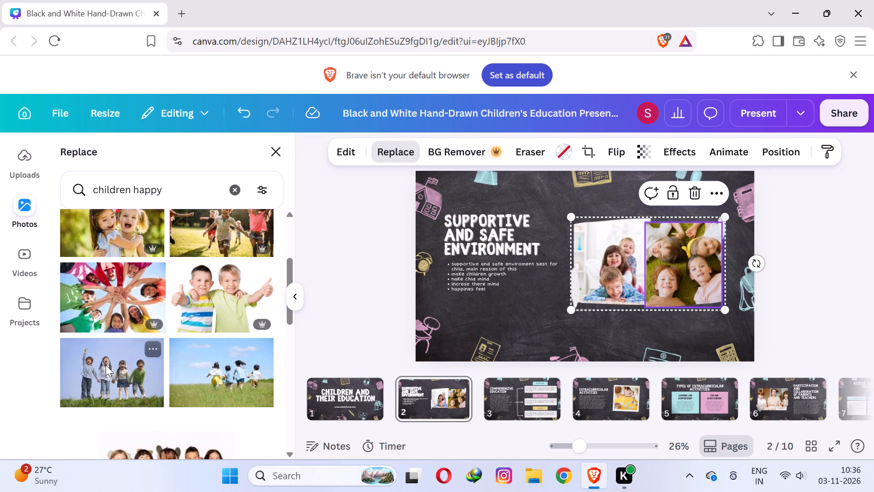
left_click(703, 292)
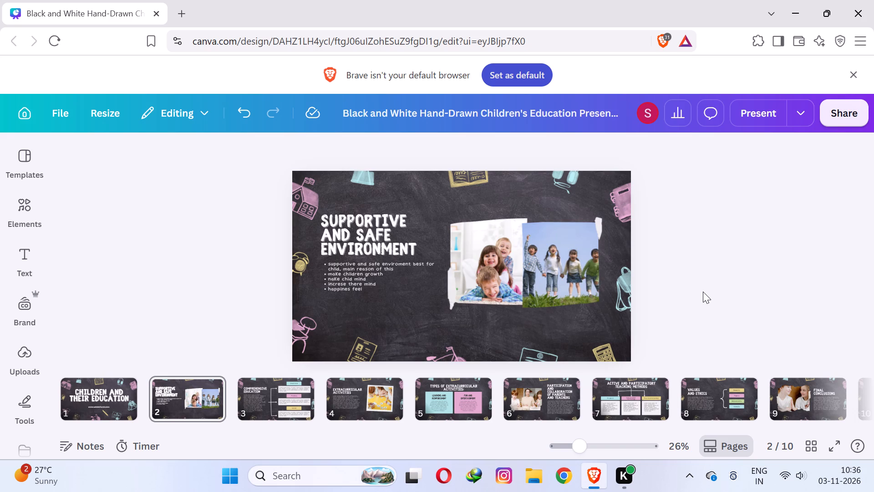
Shrink the photo pair on slide 2 slightly from its upper-left corner, keeping the lower-right corner in place.
left_click(480, 262)
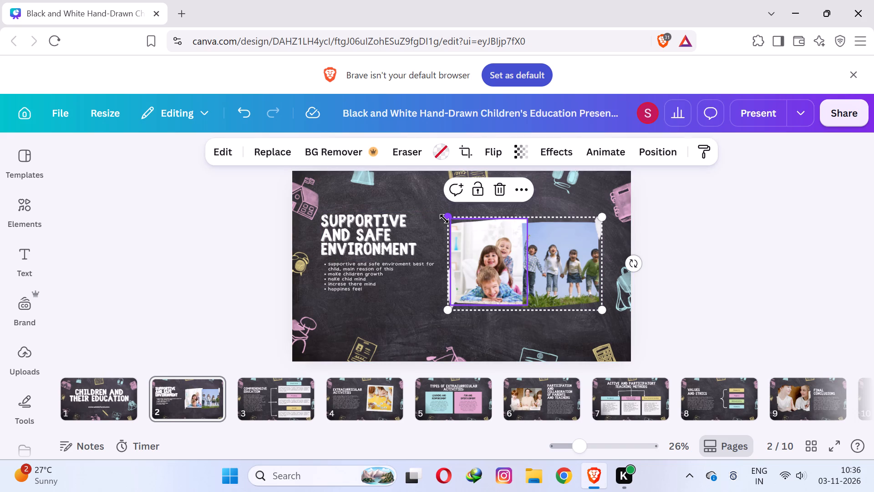
left_click_drag(444, 219, 454, 233)
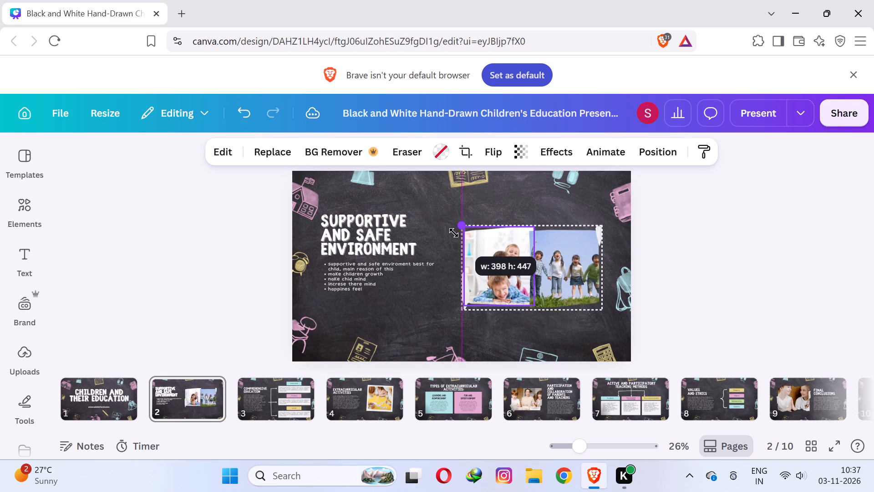
left_click_drag(454, 233, 449, 232)
left_click(719, 256)
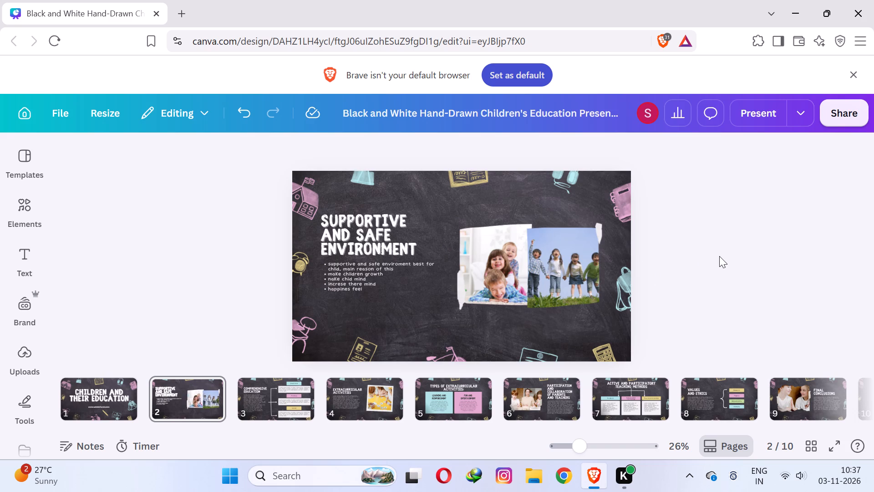
Apply the Photo Zoom animation to the photo pair on slide 2, animating on both enter and exit.
left_click(469, 276)
left_click(606, 150)
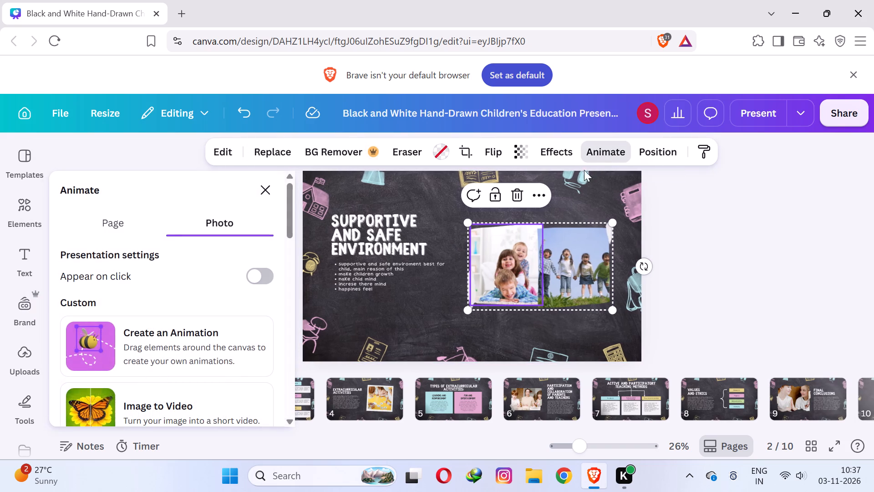
scroll(211, 255, "down", 3)
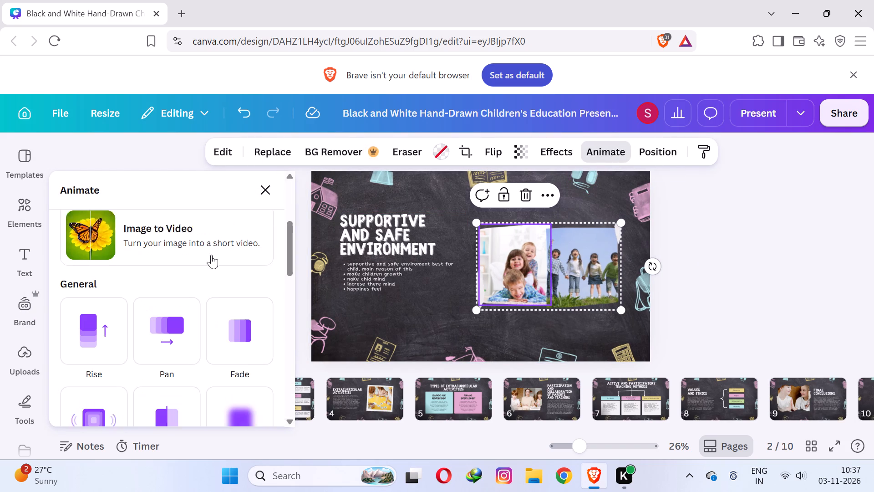
scroll(223, 210, "down", 1)
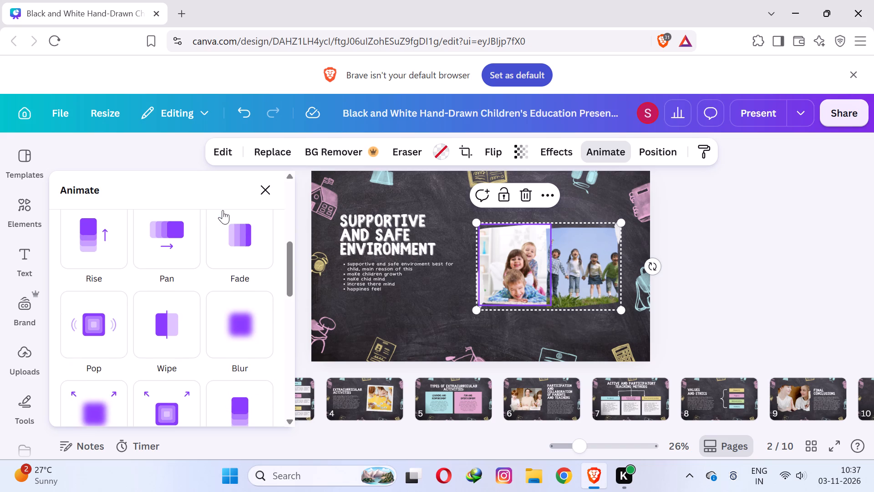
scroll(223, 210, "down", 3)
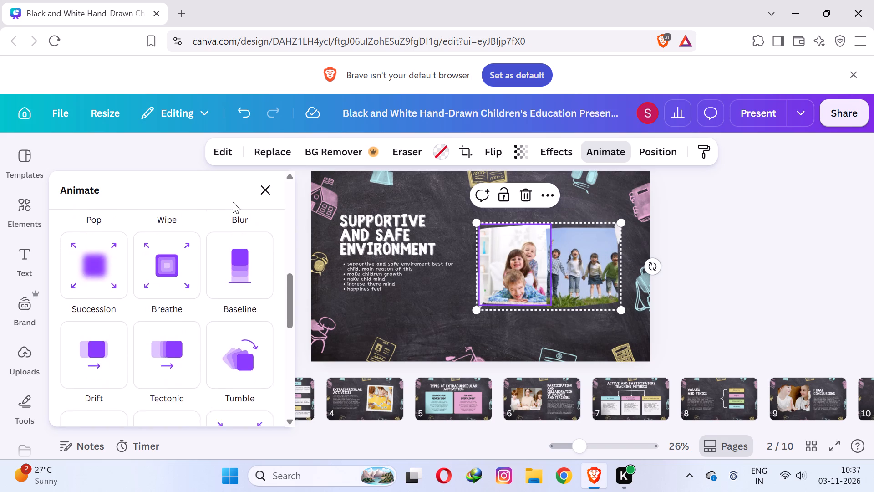
scroll(64, 341, "down", 1)
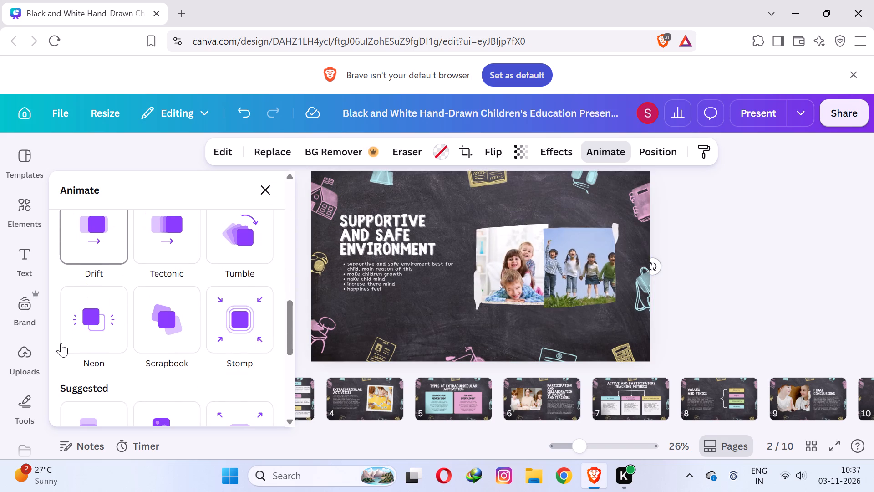
scroll(61, 343, "down", 3)
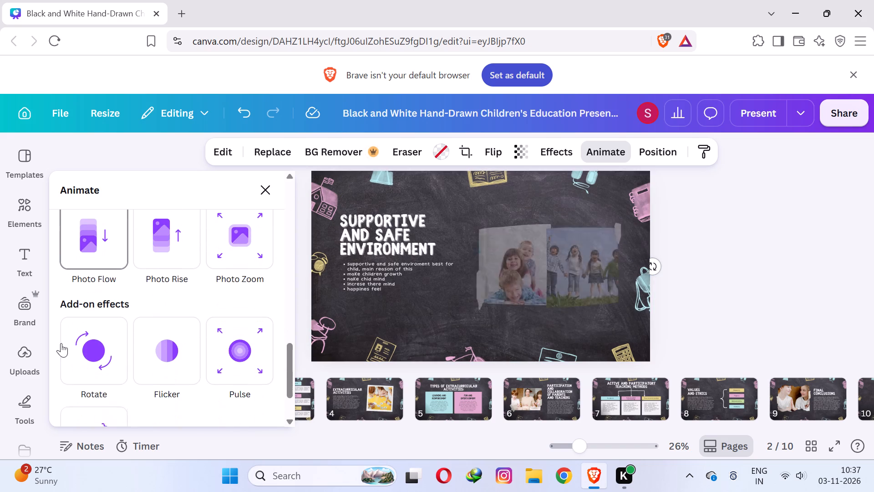
left_click(234, 233)
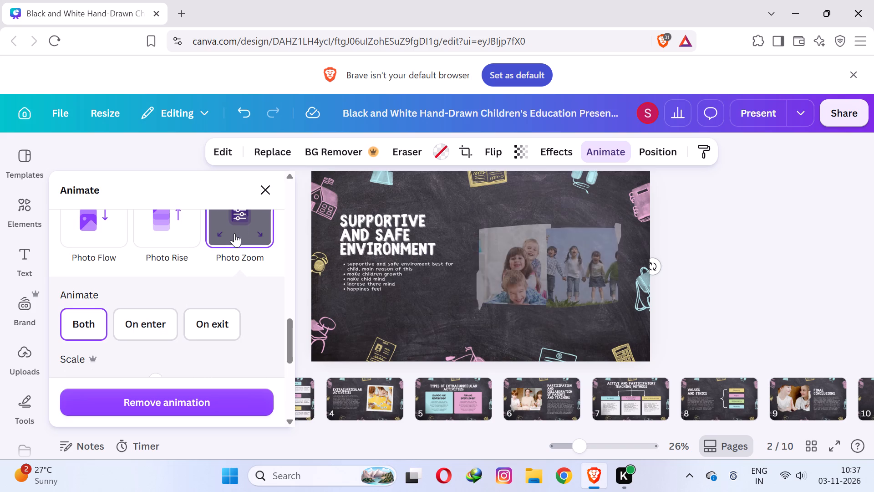
left_click(729, 207)
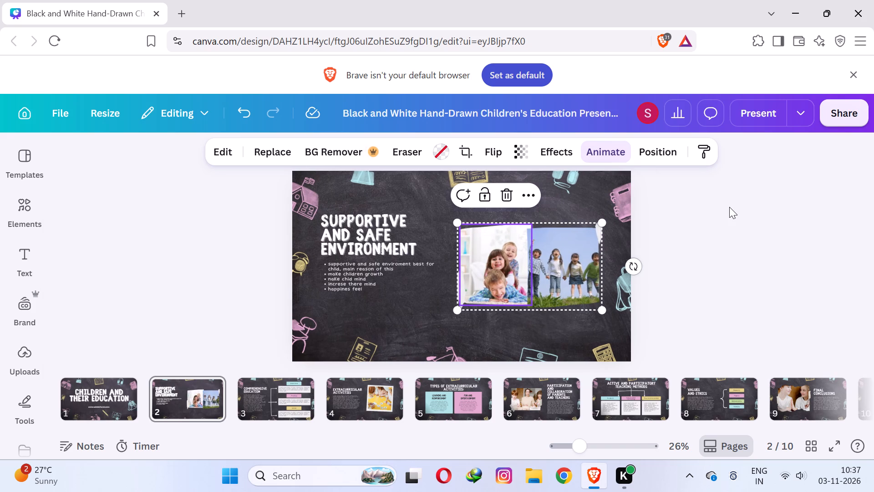
left_click(737, 208)
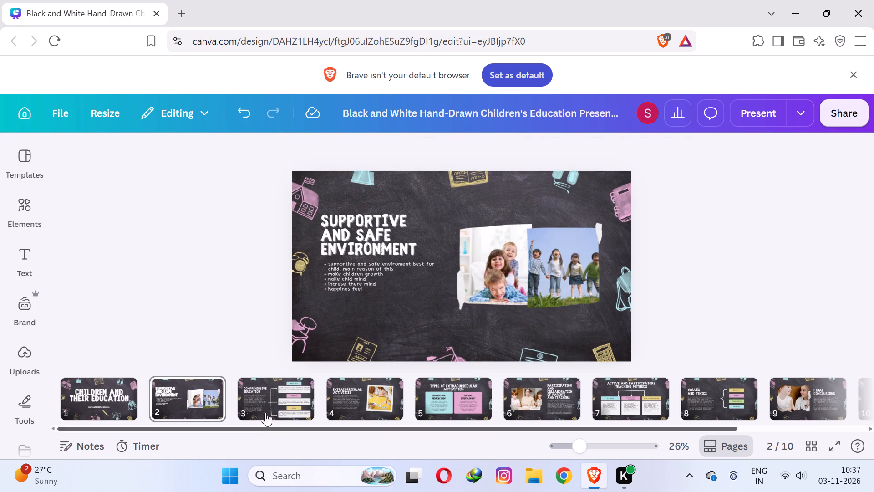
Replace the placeholder paragraph under "Comprehensive Education" on slide 3 with the line "educatin is basic for living life.".
left_click(262, 402)
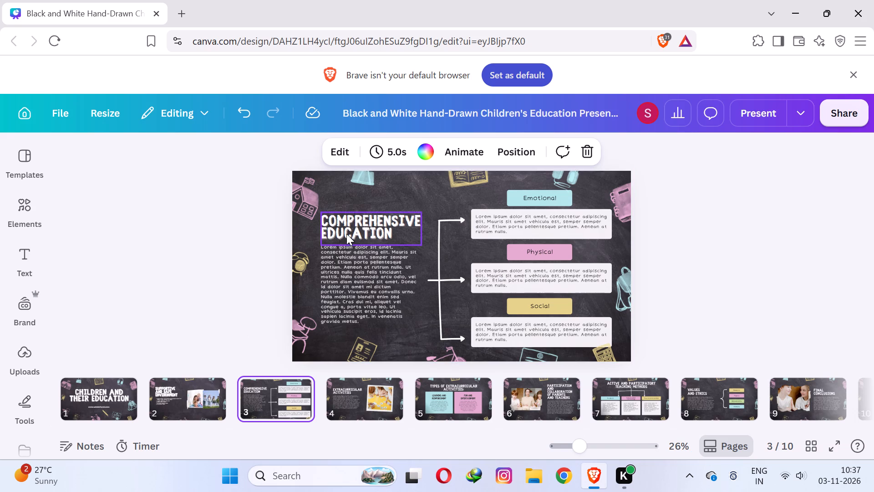
triple_click(335, 280)
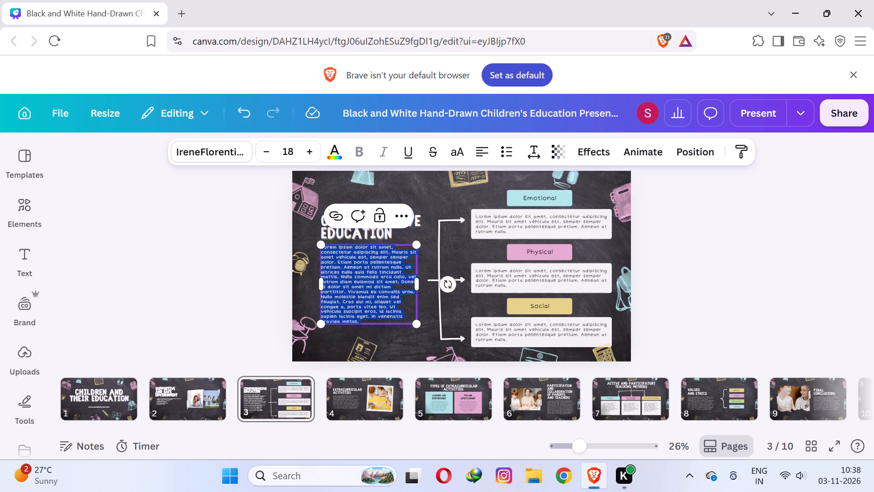
scroll(335, 280, "up", 1)
triple_click(335, 280)
key("space")
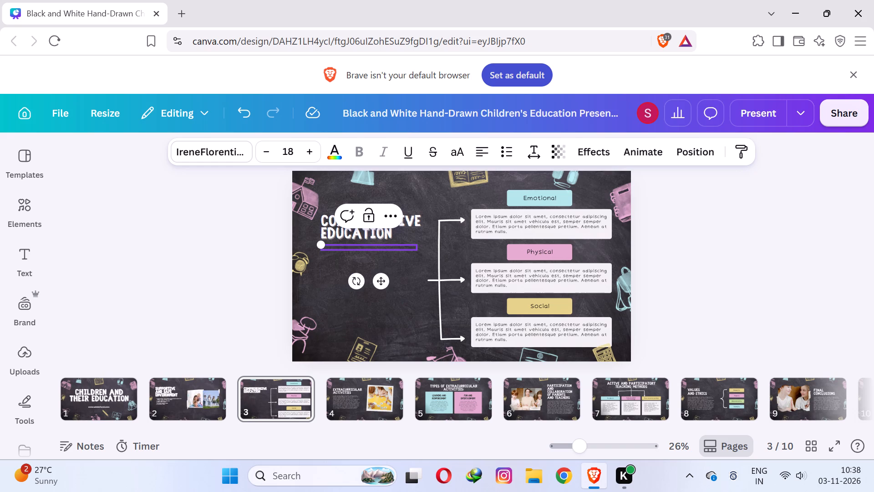
type("educati")
type("n")
key("space")
type("is")
key("space")
type("basic")
key("space")
type("for living li")
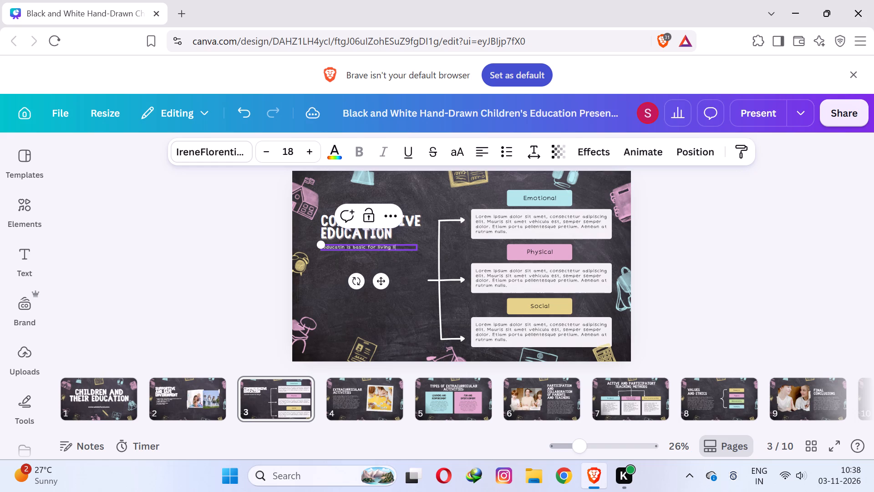
type("fe")
key("period")
key("shift+Return")
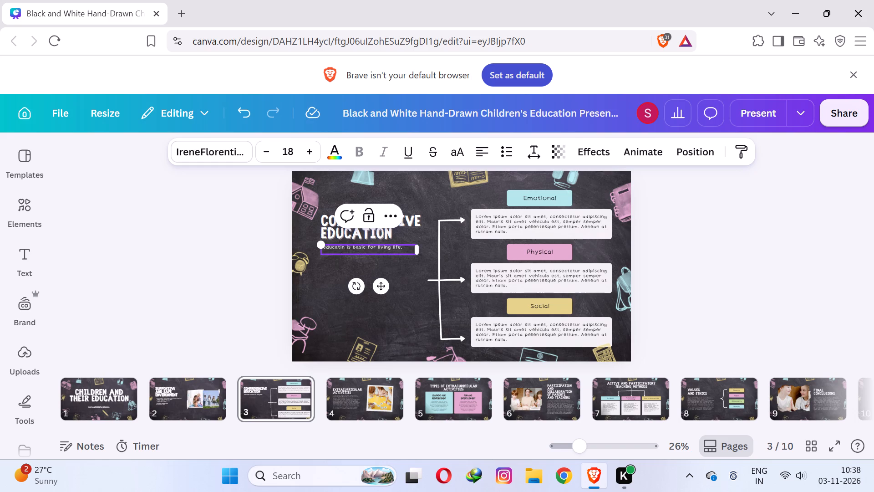
Add the lines "every science product use education." and "education make perfect human." to the slide 3 body text.
type("every sc")
type("ience")
key("space")
type("pro")
type("duct")
key("space")
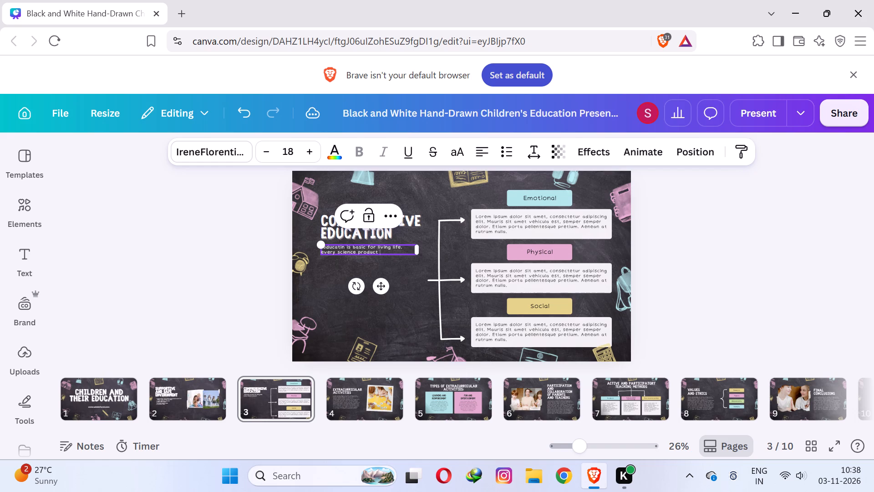
type("use education.")
key("shift+Return")
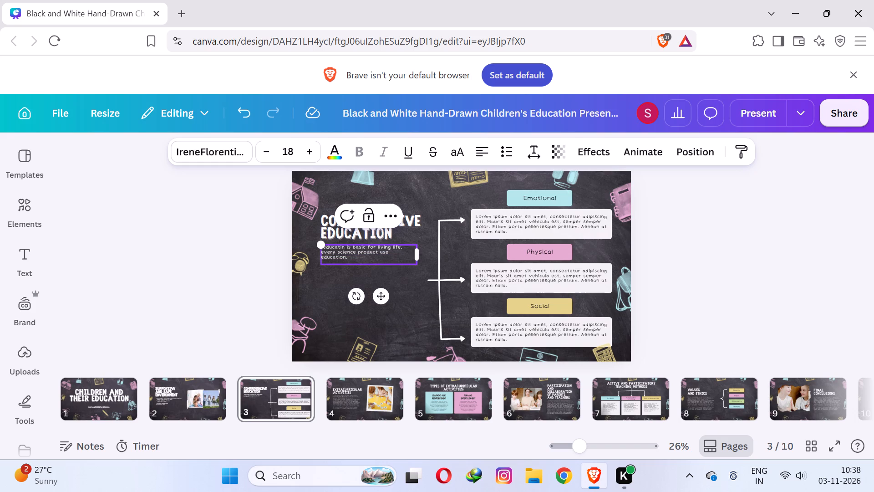
type("education make perfect human")
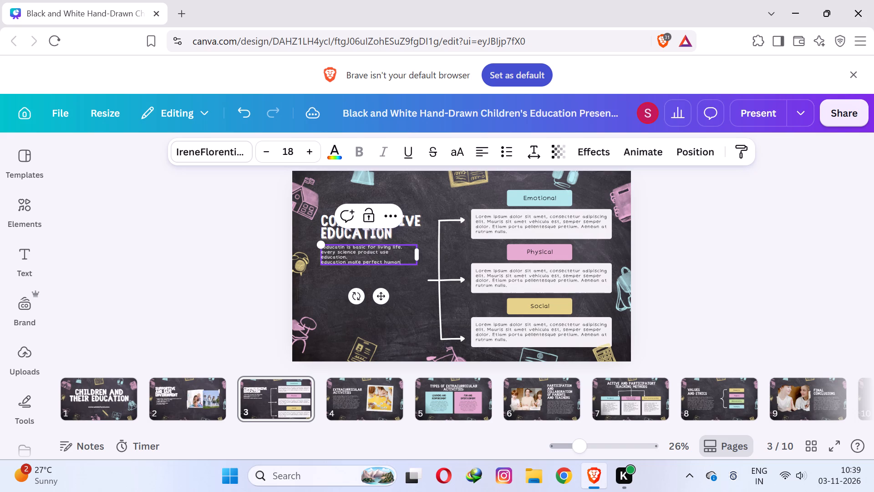
key("period")
key("shift+Return")
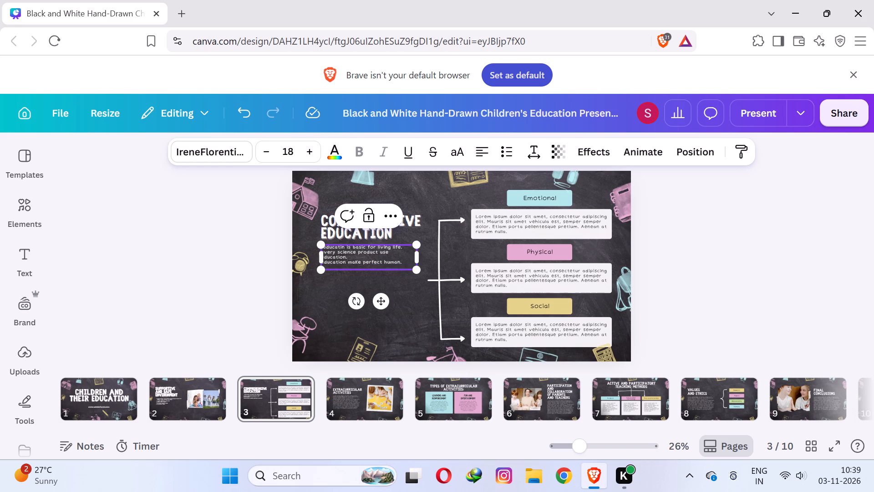
Add the final line "educatin make happy life for all." to the slide 3 body text.
type("educatin make")
key("space")
type("haa")
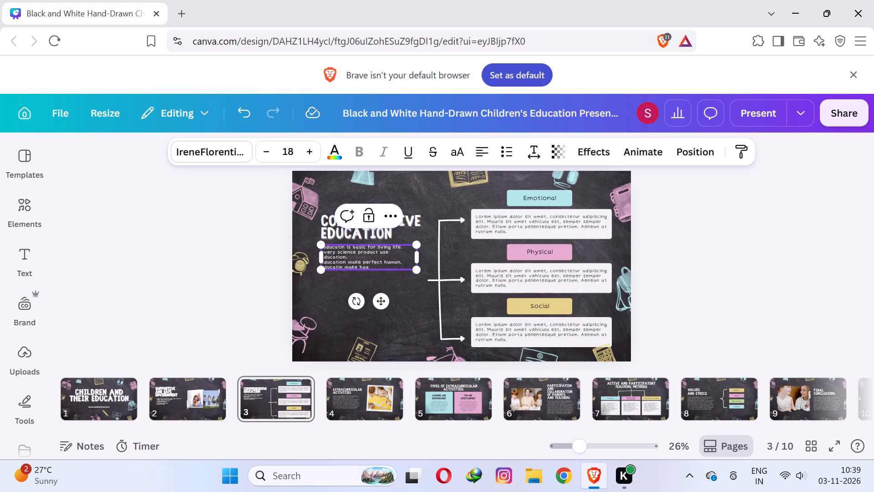
key("BackSpace")
type("ppy life for")
key("space")
key("space")
type("aa")
key("equal")
key("BackSpace")
key("BackSpace")
type("ll")
key("period")
left_click(243, 261)
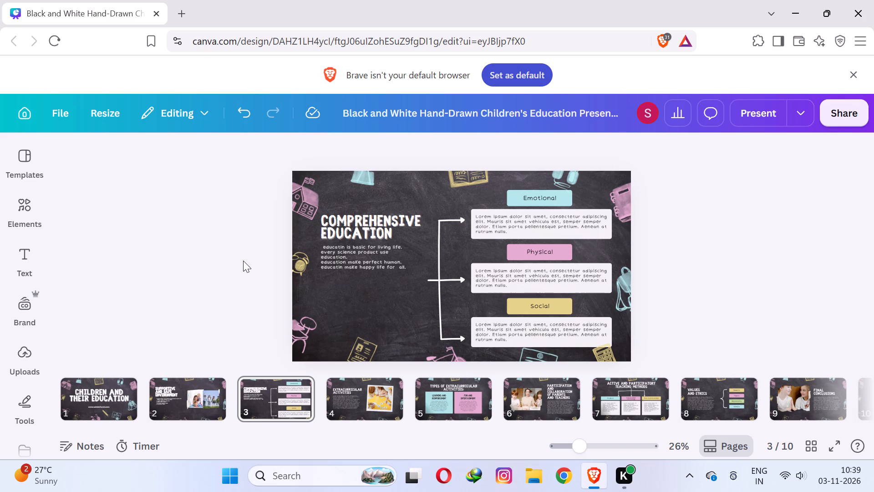
Format the body text under "Comprehensive Education" on slide 3 as a bulleted list.
left_click(353, 248)
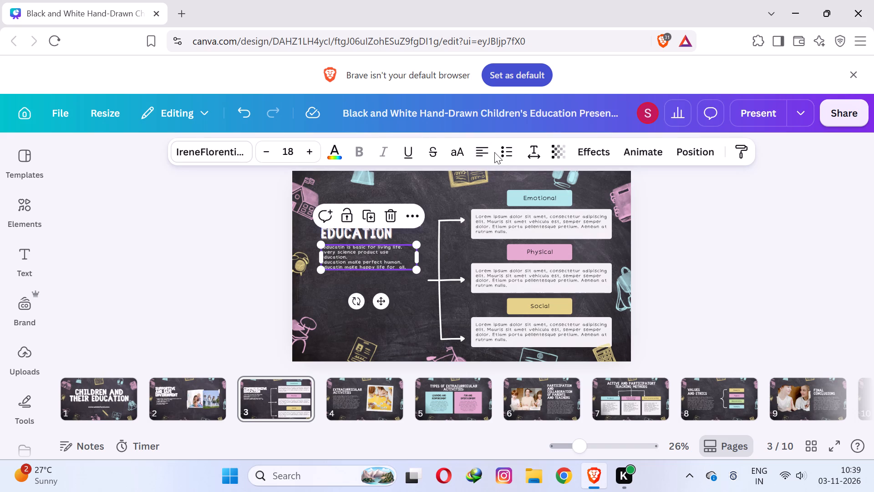
left_click(504, 150)
left_click(110, 284)
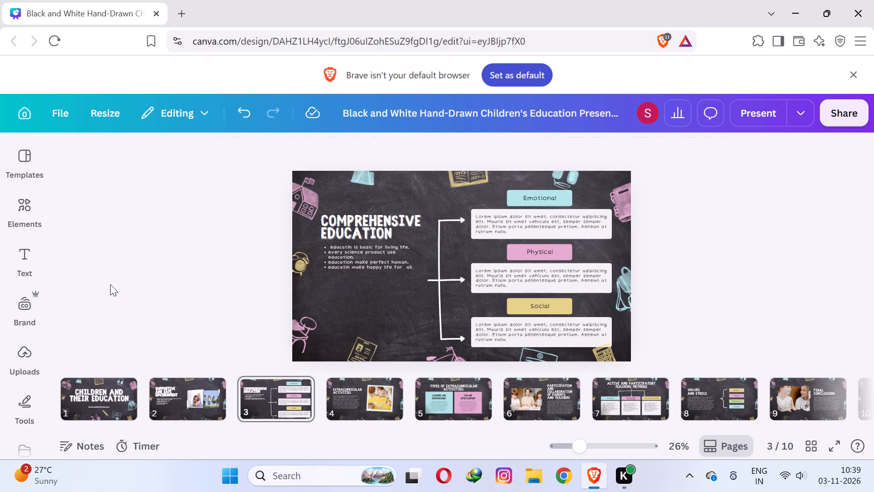
Increase the font size of the bulleted text on slide 3 to 19.
left_click(334, 264)
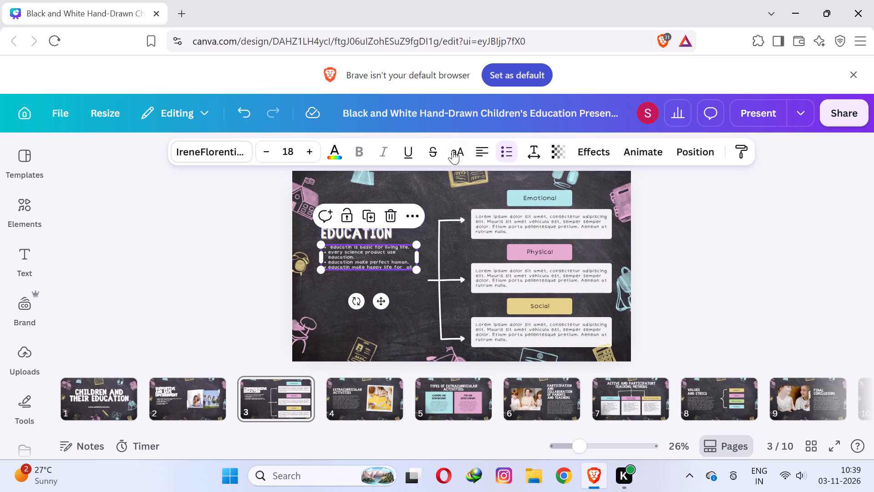
left_click(308, 154)
left_click(308, 154)
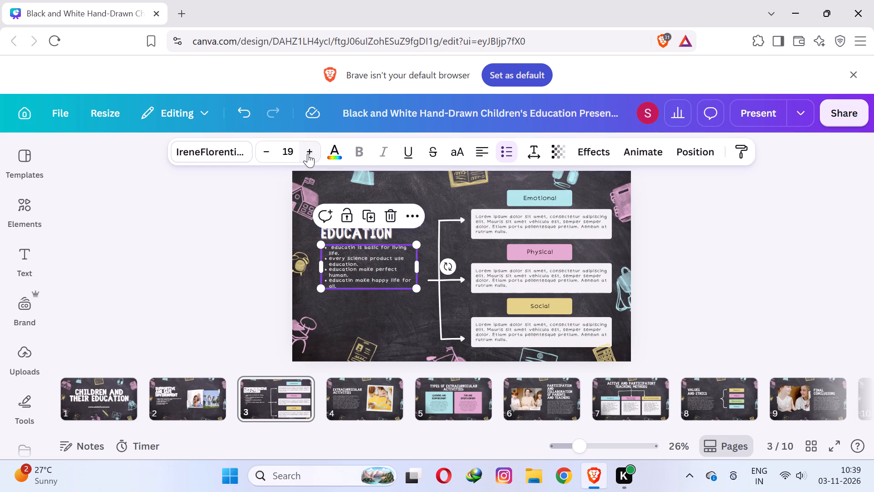
left_click(128, 253)
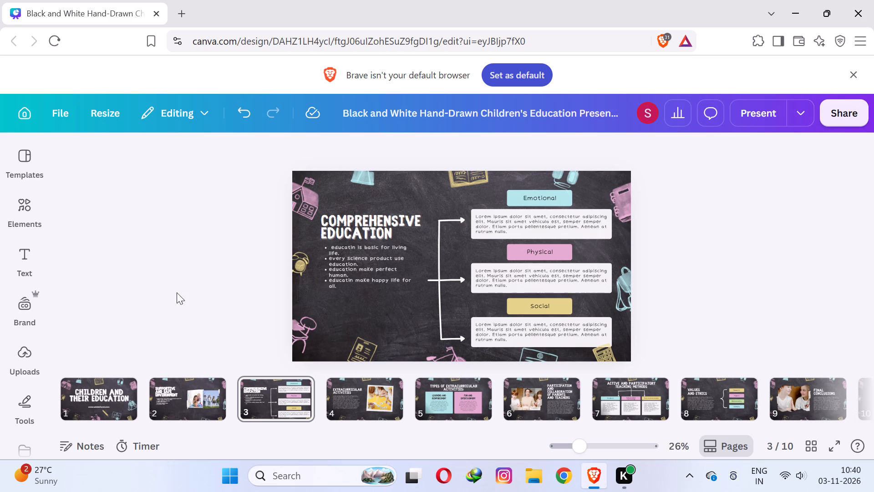
Replace the "Emotional" label on slide 3 with "mental well being".
triple_click(531, 204)
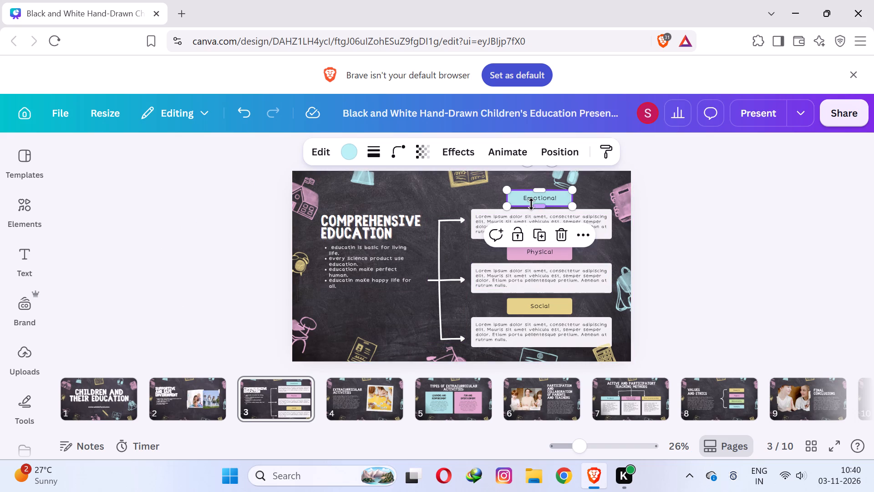
triple_click(534, 199)
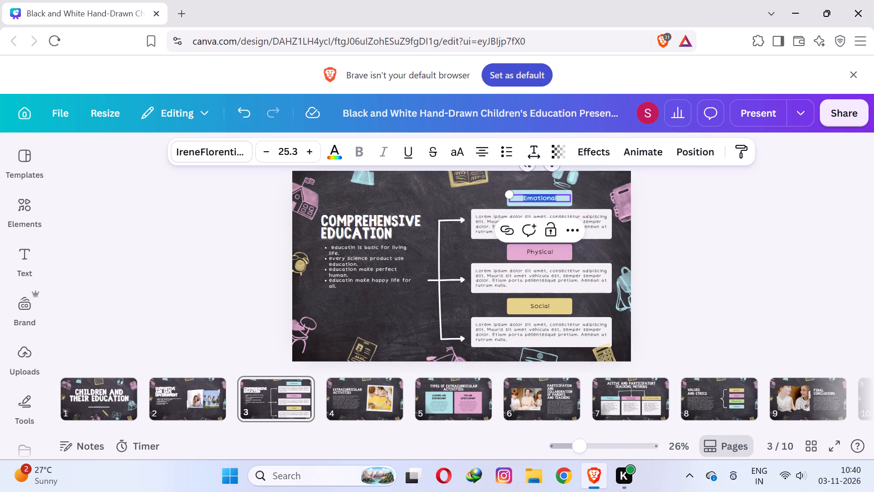
type("mental well being")
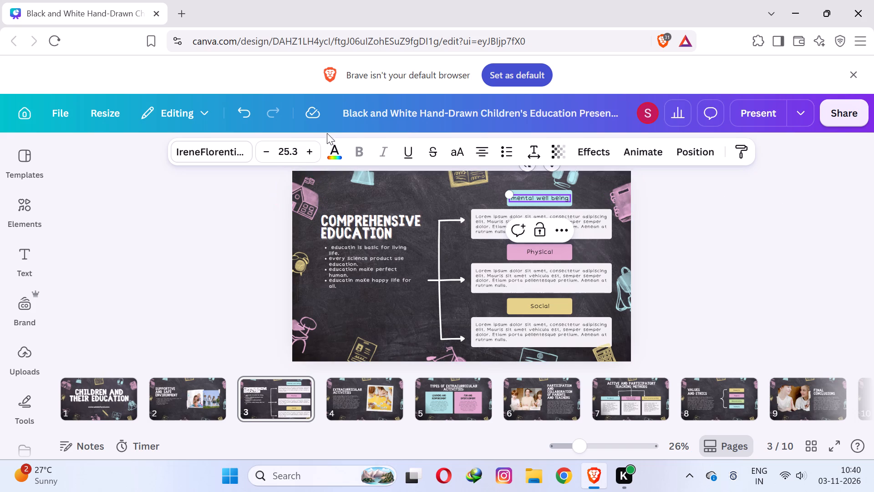
left_click(713, 221)
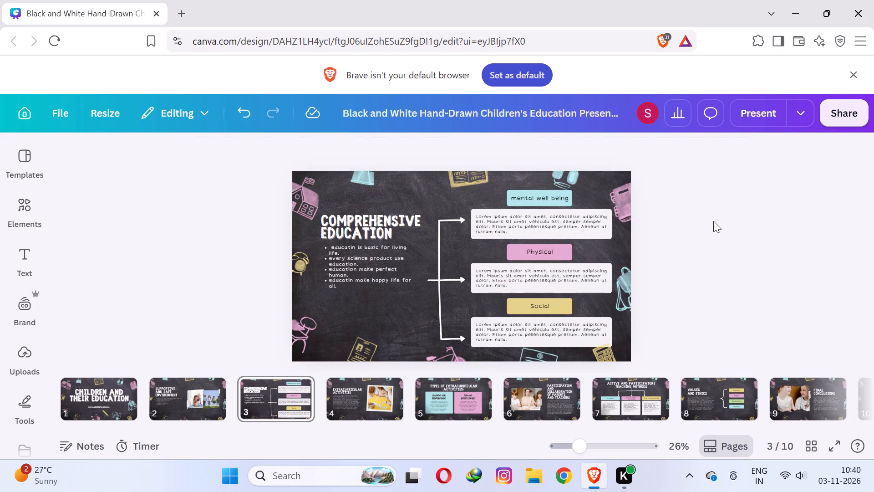
Change the fill of the "mental well being" label box on slide 3 to pastel yellow (#f1de8e).
left_click(540, 204)
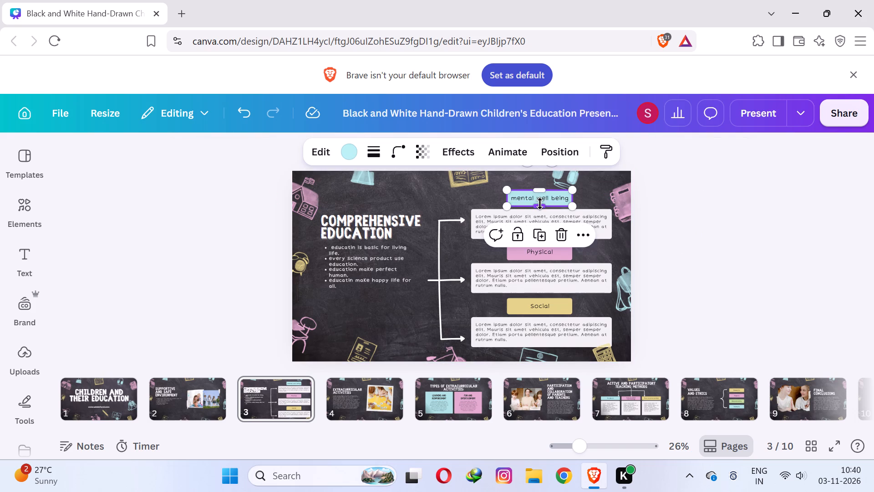
left_click(343, 150)
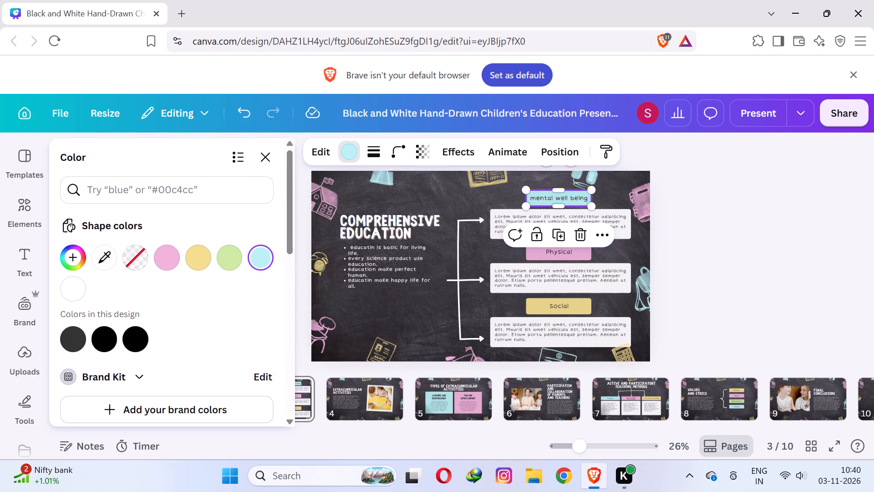
left_click(208, 251)
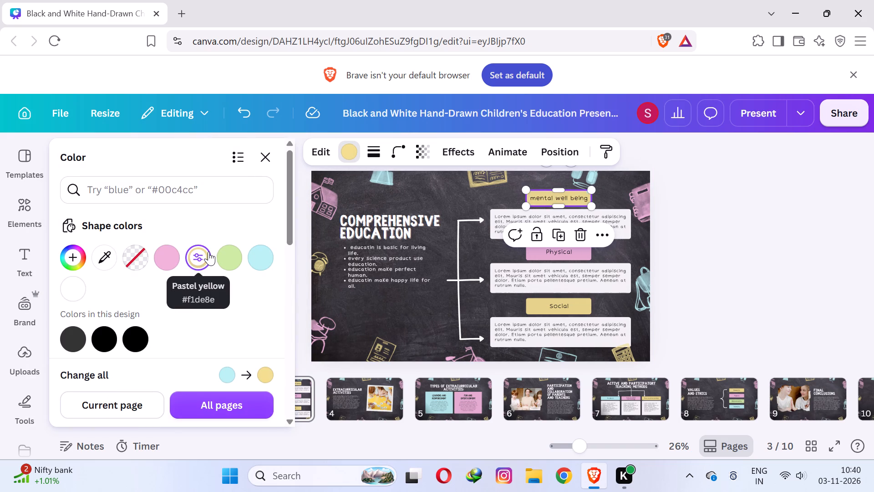
left_click(266, 254)
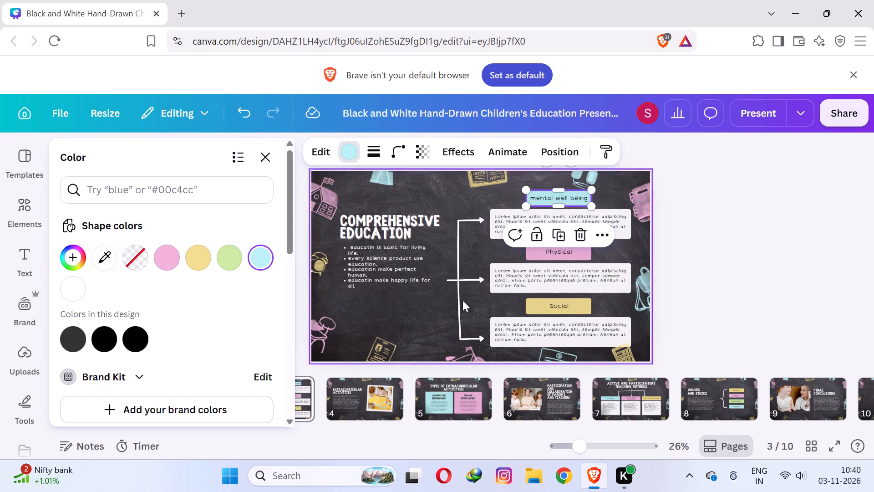
left_click(207, 259)
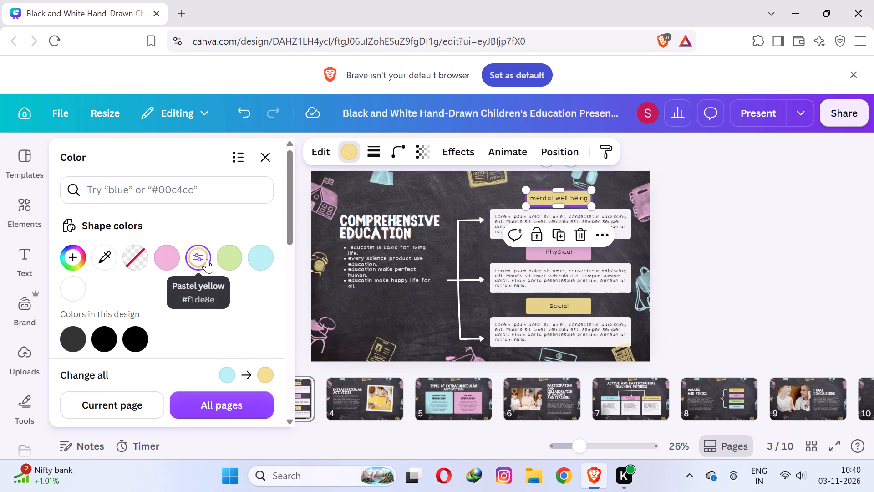
left_click(802, 251)
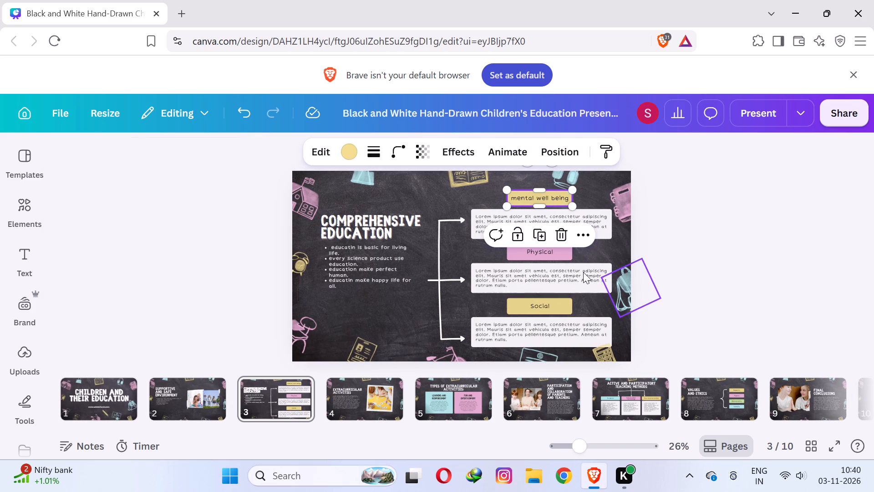
Change the fill of the "Physical" label box on slide 3 to the same pastel yellow.
left_click(562, 257)
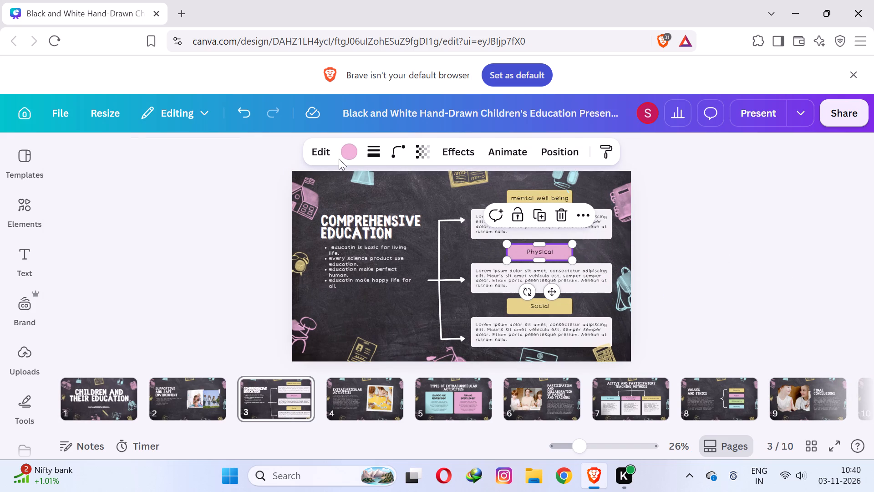
left_click(345, 153)
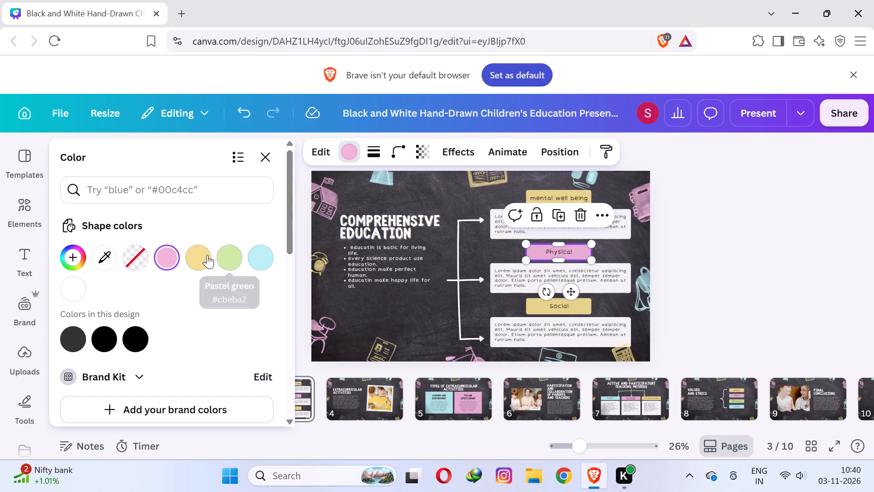
left_click(207, 255)
left_click(782, 250)
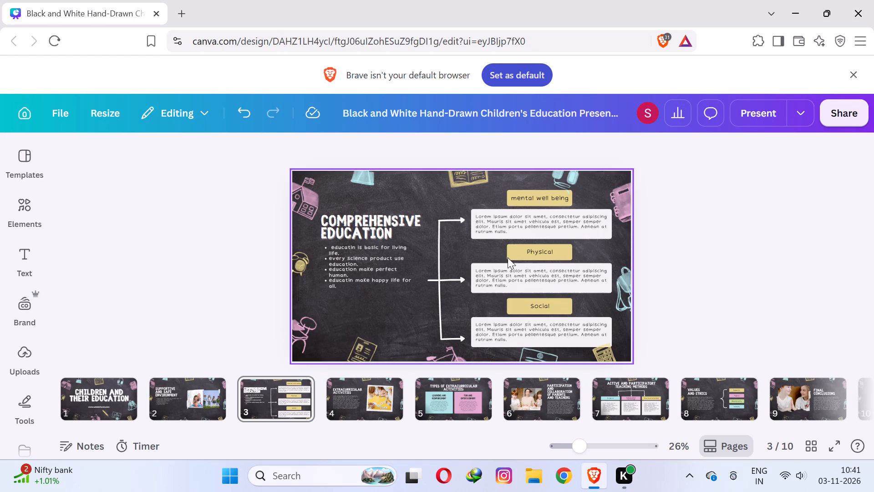
Replace the "Physical" label on slide 3 with "sports and health".
triple_click(528, 254)
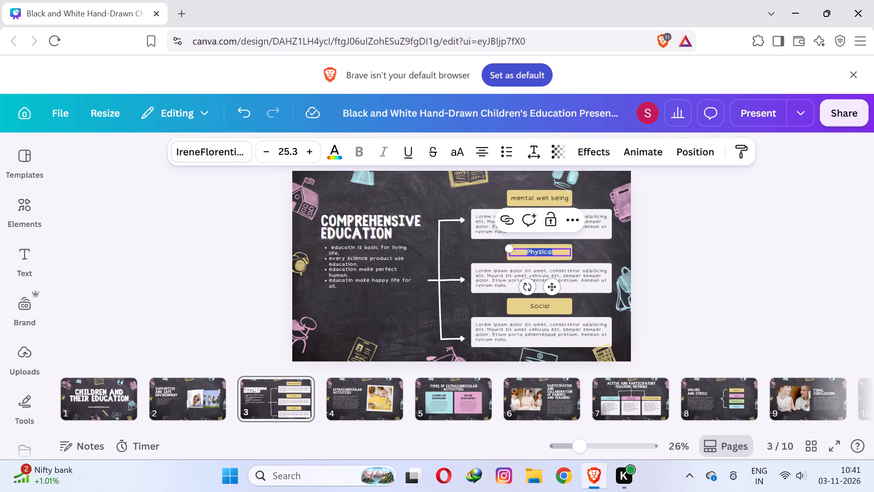
type("sports and hr")
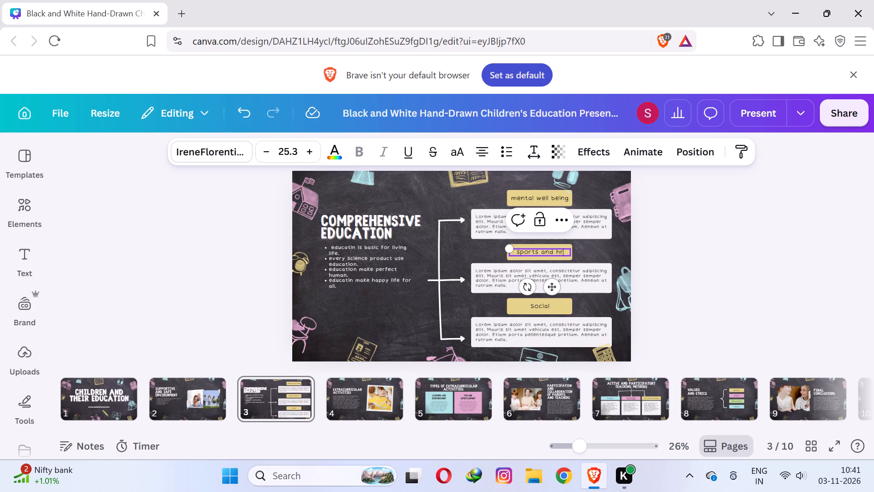
key("BackSpace")
type("ealth")
left_click(837, 293)
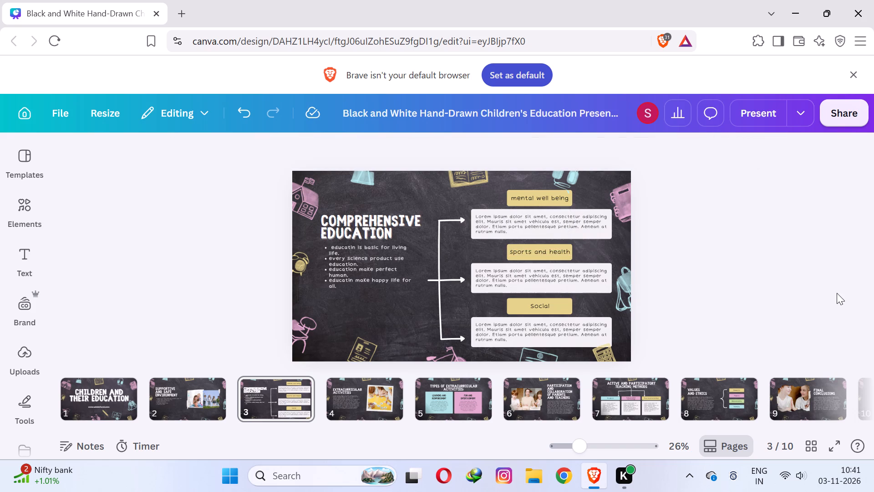
Replace the "Social" label on slide 3 with "teamwork".
left_click(568, 305)
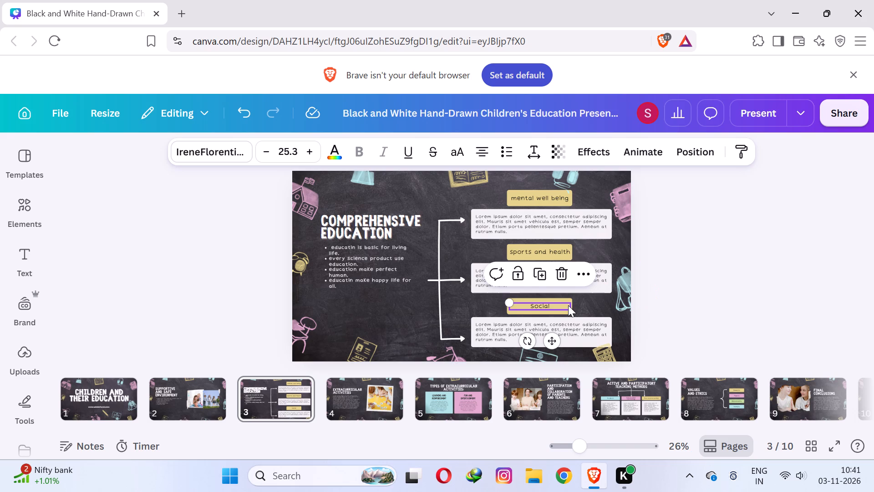
double_click(568, 305)
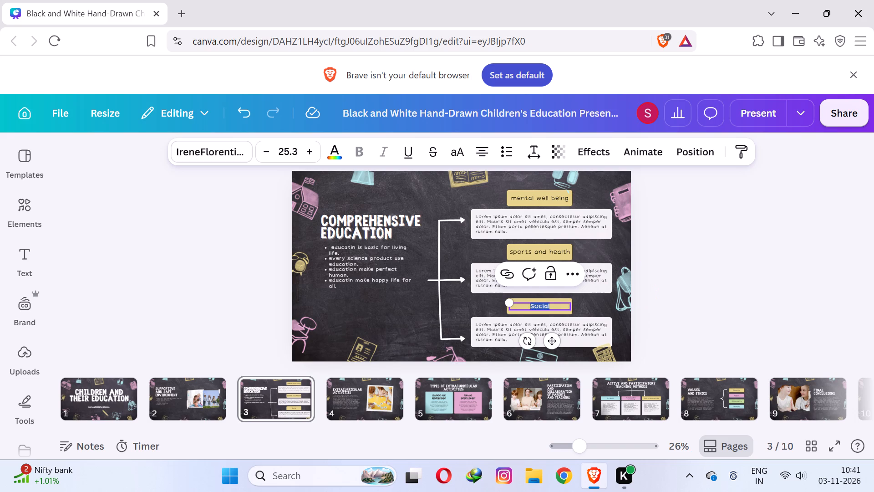
type("teamwork")
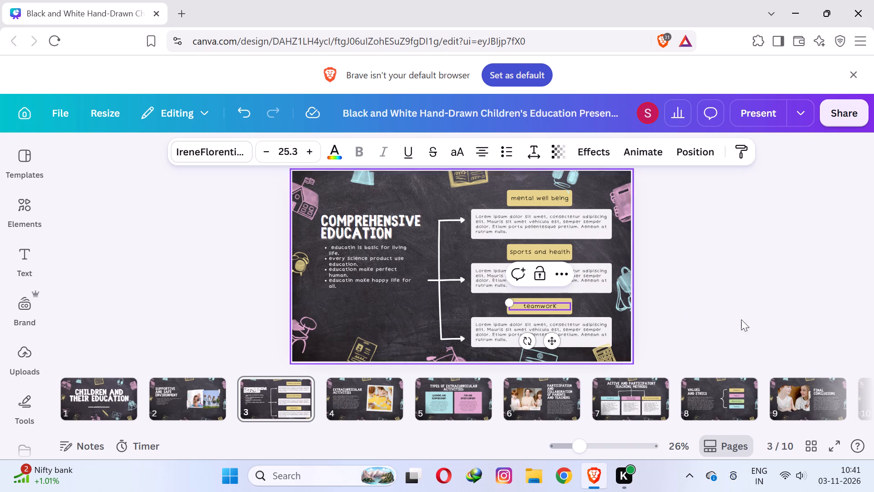
left_click(845, 325)
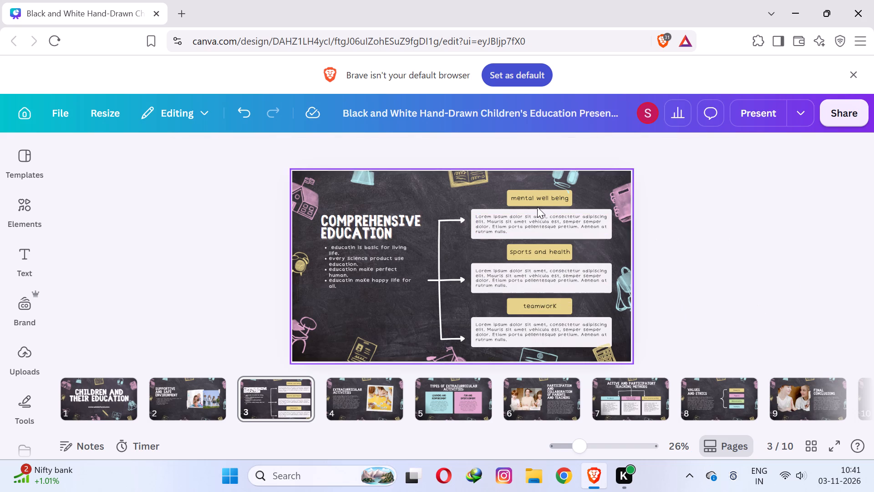
Replace the placeholder text under "mental well being" with "mental well being start huminty" followed by a row of 20 dots.
triple_click(535, 217)
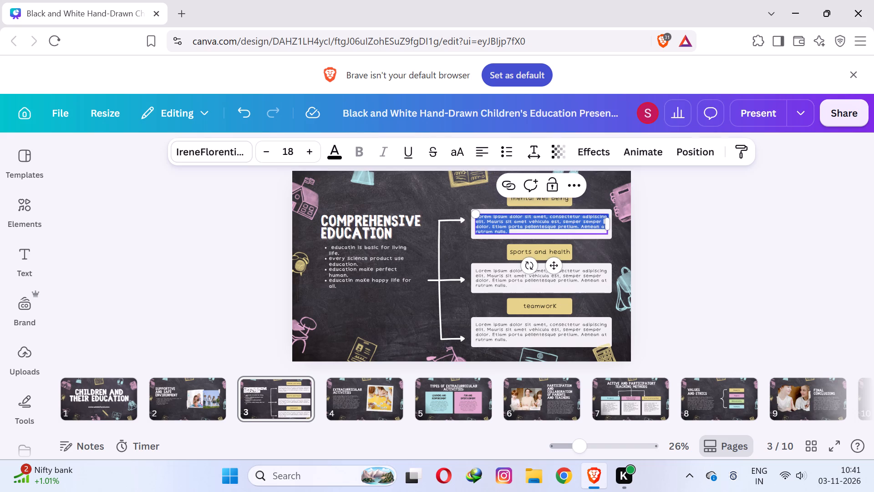
type("mental")
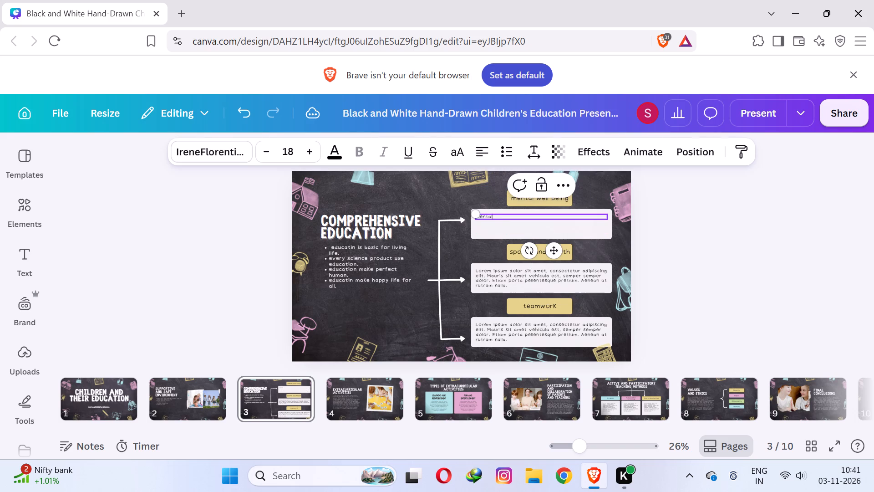
key("space")
type("well being start huminty")
key("period")
key("period")
key("period")
key("period")
key("period")
key("period")
key("period")
key("period")
key("period")
key("period")
key("period")
key("period")
key("period")
key("period")
key("period")
key("period")
key("period")
key("period")
key("period")
key("period")
Add a second line "iit must need al human for living" to the text under "mental well being".
key("Return")
type("i")
key("space")
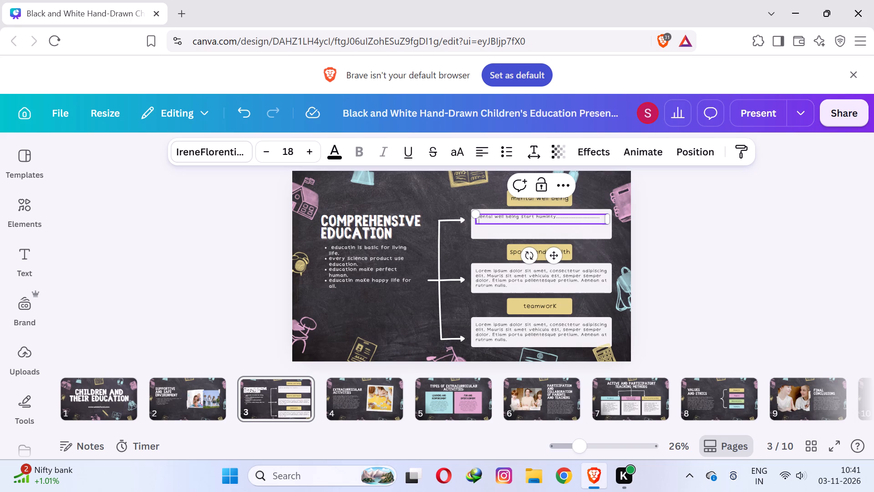
key("BackSpace")
type("it")
key("space")
type("must need al")
key("space")
key("space")
type("human for living")
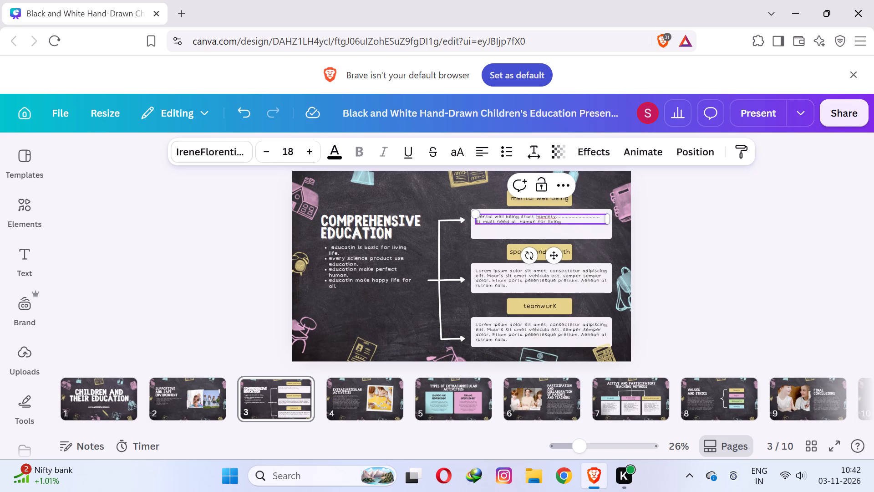
left_click(750, 236)
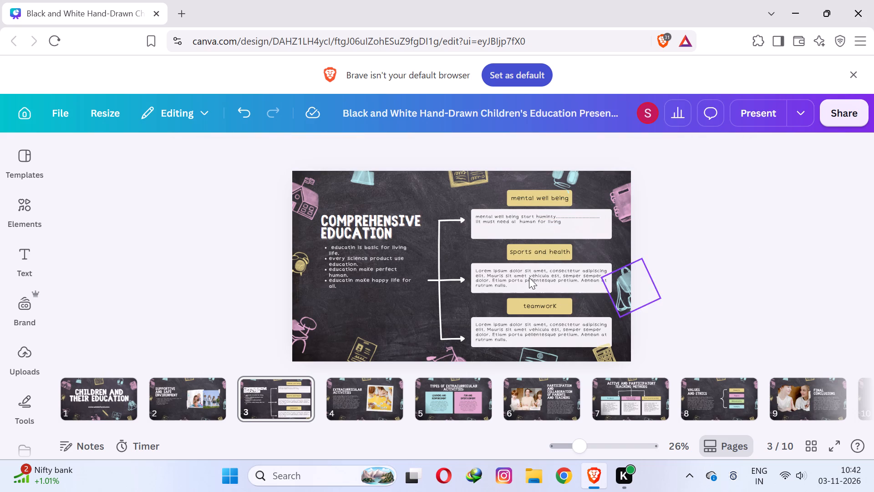
Replace the placeholder text under "sports and health" with "sport and haelth make best future for eery student.".
triple_click(489, 277)
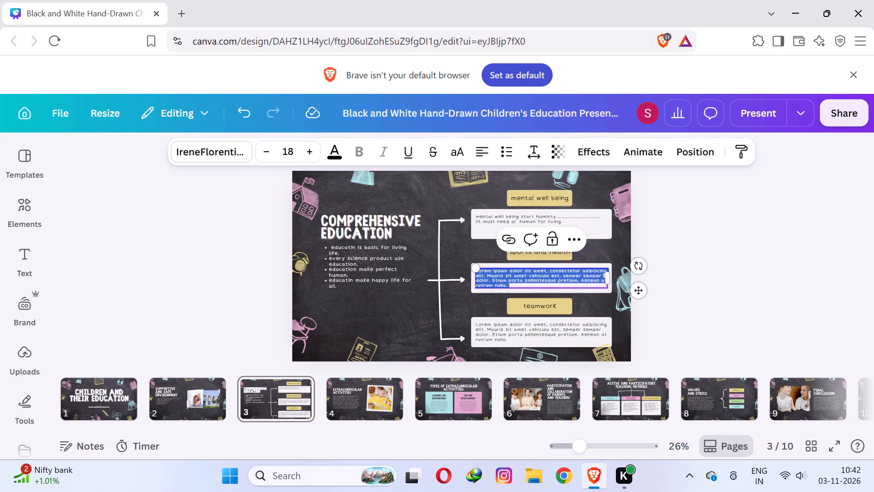
type("sport and haelth make best fut")
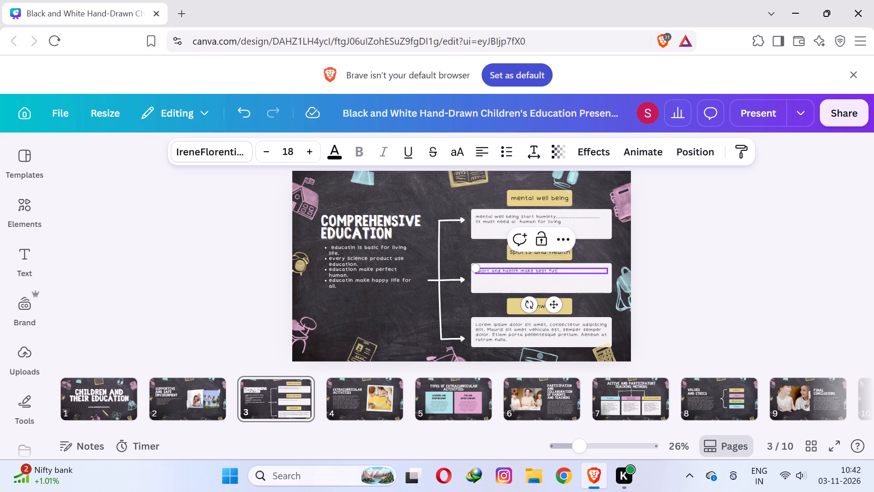
type("ure")
key("space")
type("for e")
type("ery student")
key("period")
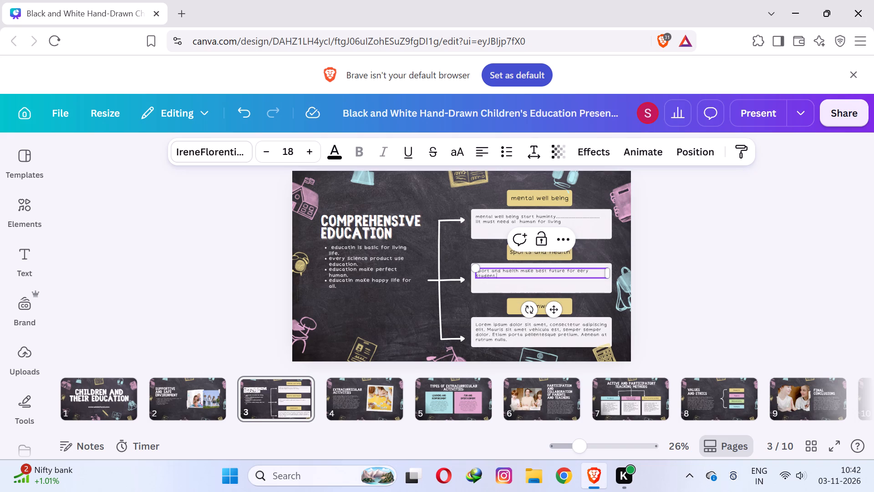
Add a new line "sport and health are differnt thigh." to the text under "sports and health".
key("shift+Return")
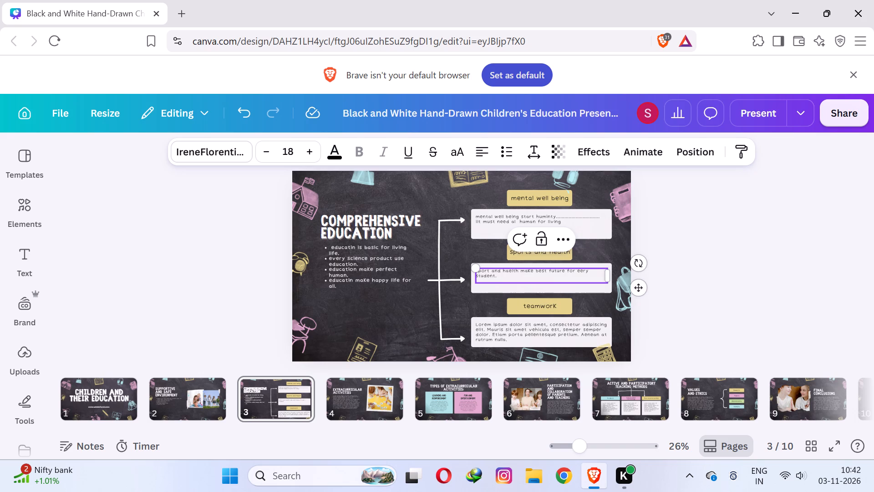
type("sport")
key("space")
type("and health are f")
key("BackSpace")
type("differnt thig")
key("h")
key("period")
left_click(861, 273)
Replace the placeholder text under "teamwork" with "aour team make win team for every match".
double_click(571, 336)
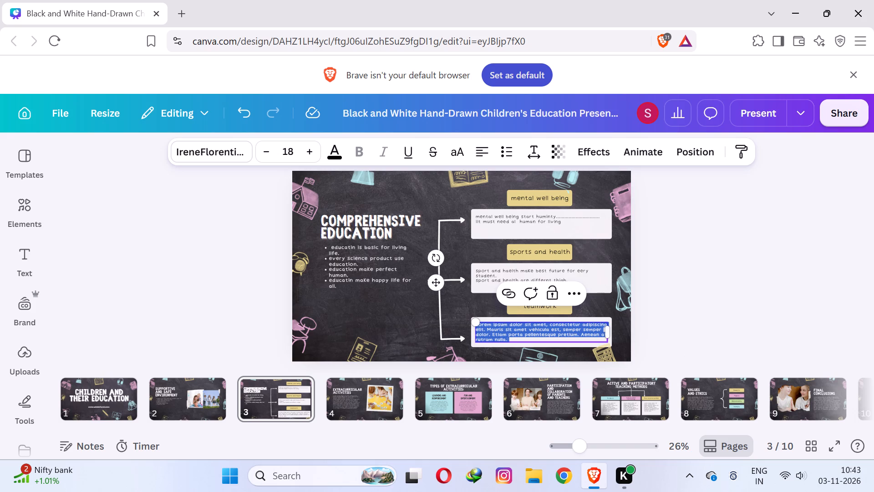
type("aour team make win team for ev")
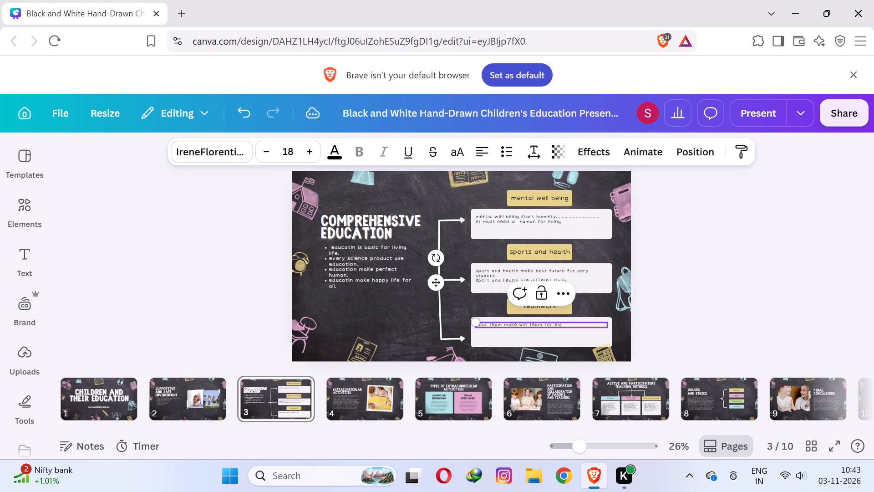
type("ery match")
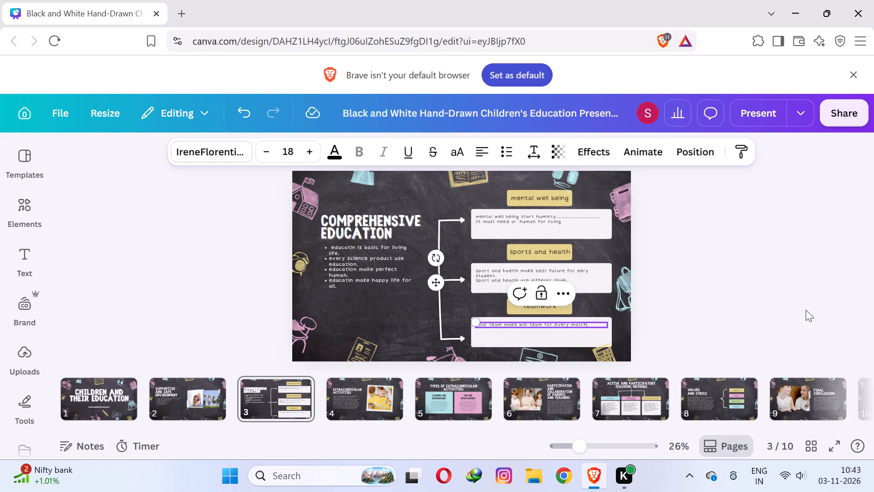
left_click(806, 310)
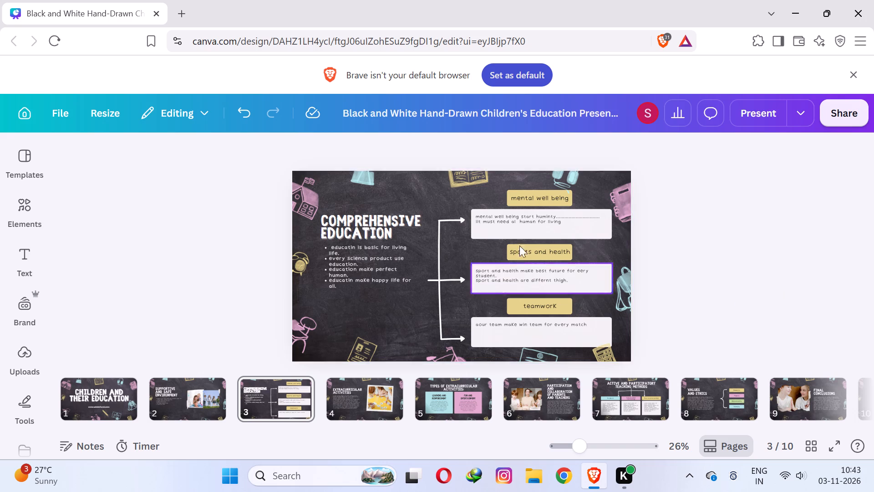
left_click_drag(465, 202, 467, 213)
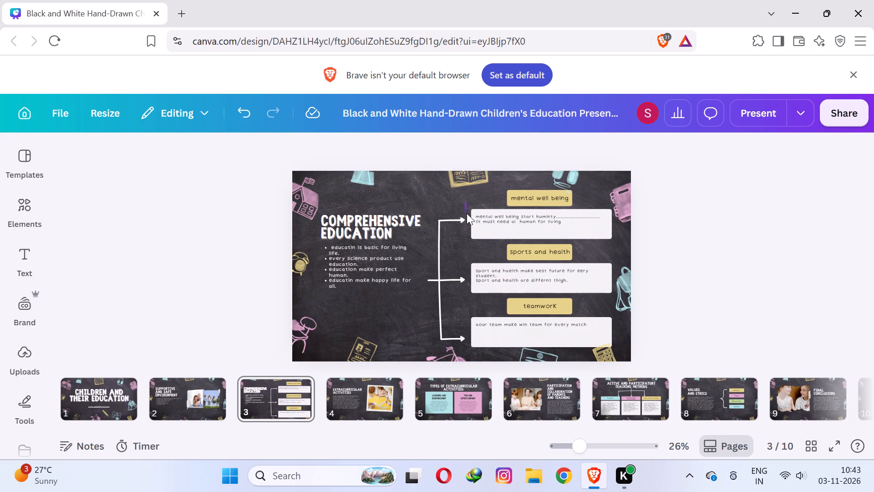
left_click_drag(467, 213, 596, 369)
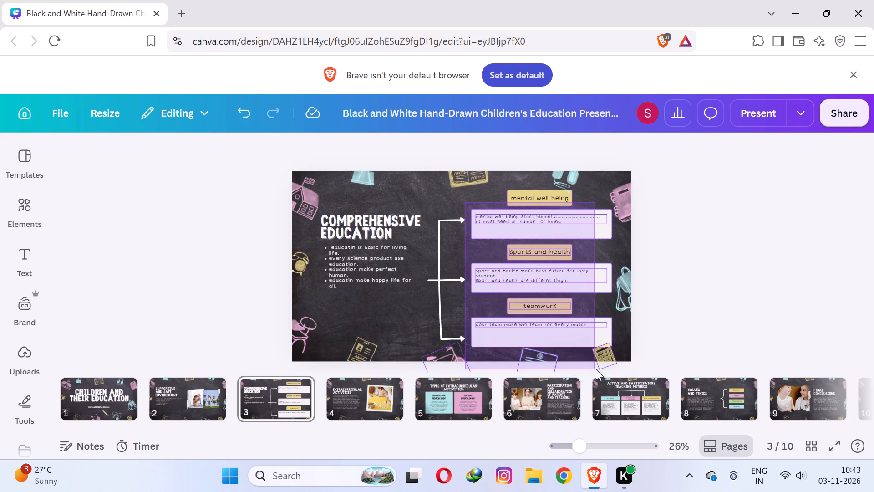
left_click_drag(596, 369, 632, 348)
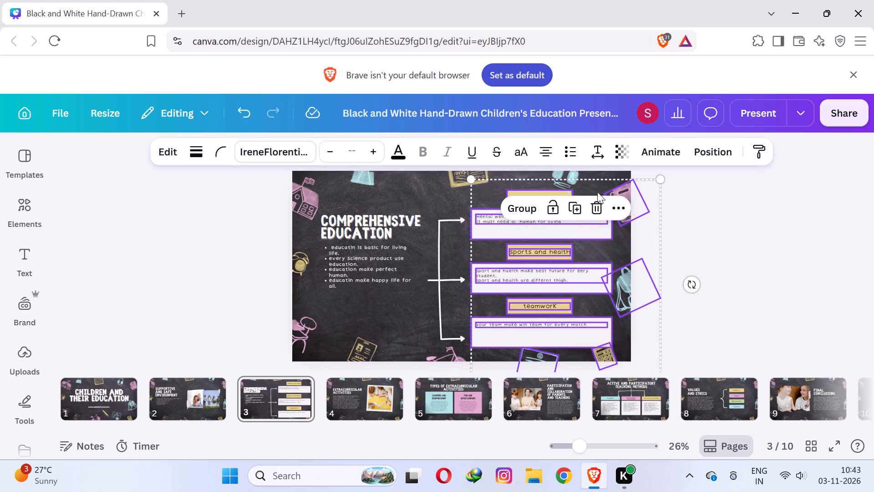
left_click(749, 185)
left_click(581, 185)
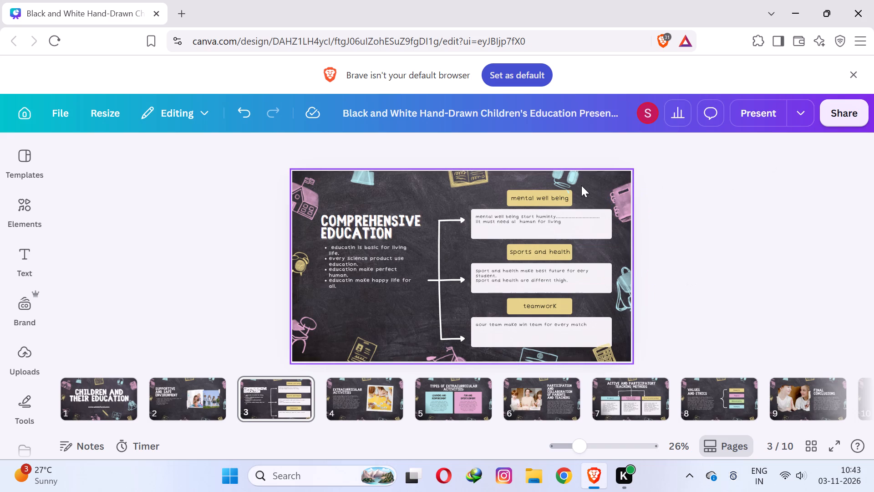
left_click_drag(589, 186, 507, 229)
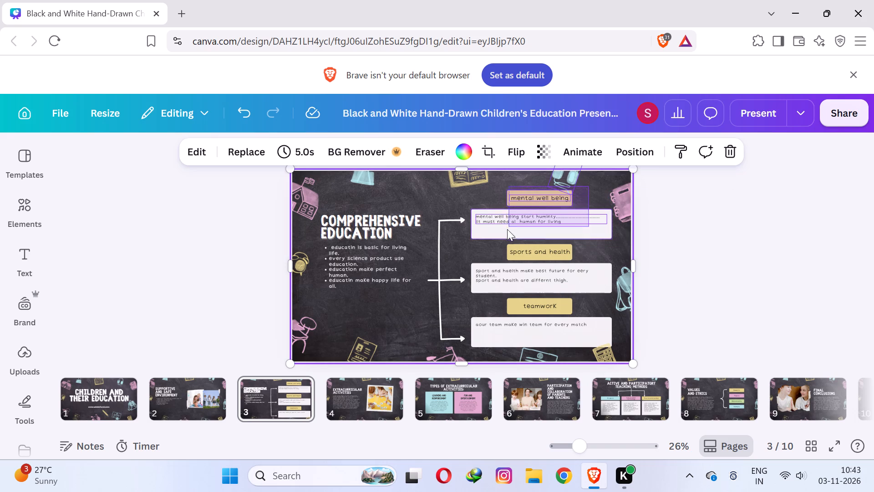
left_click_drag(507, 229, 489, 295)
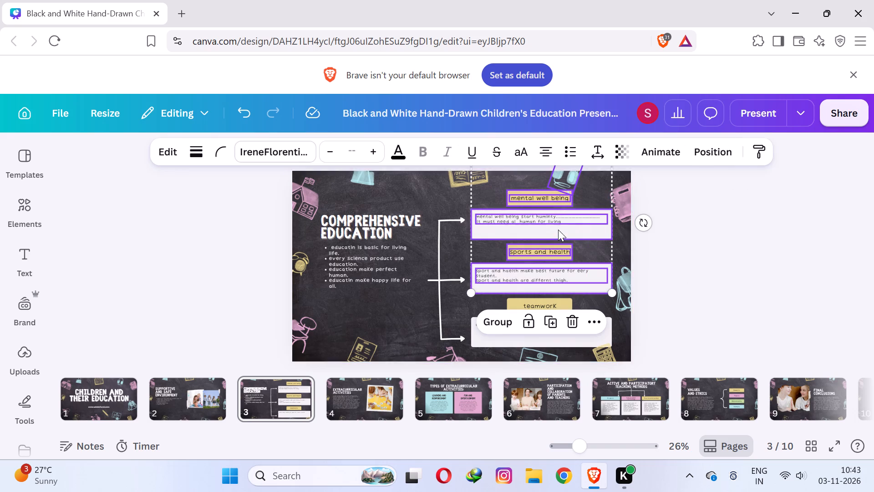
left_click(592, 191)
Increase the font size of the three yellow labels and their white-box texts on slide 3 by eight increments.
left_click_drag(589, 196, 481, 337)
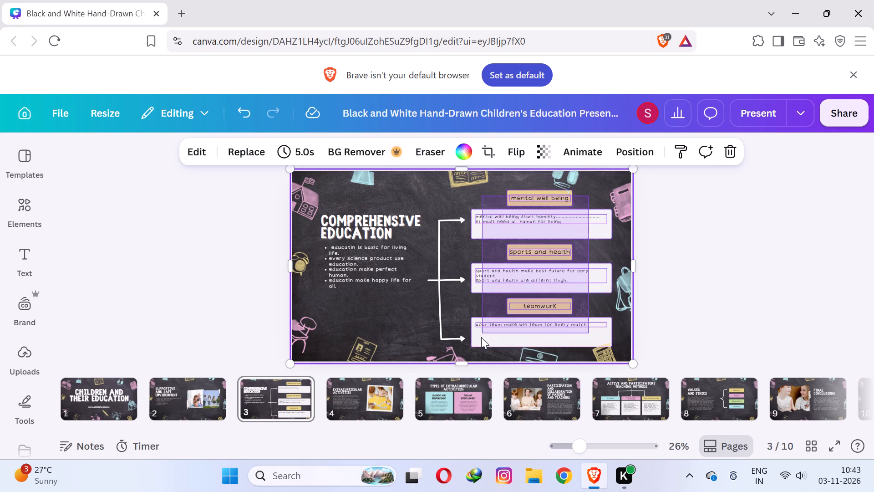
left_click_drag(481, 337, 480, 340)
left_click(344, 146)
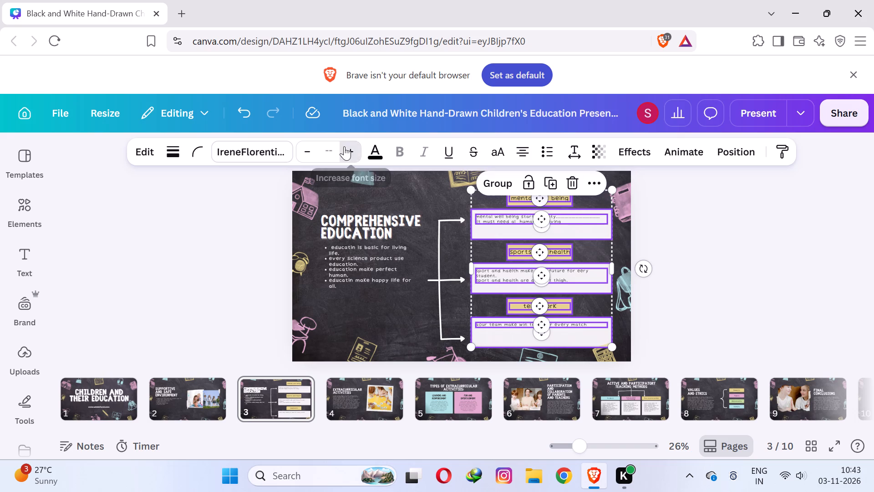
triple_click(344, 146)
left_click(344, 146)
left_click(344, 146)
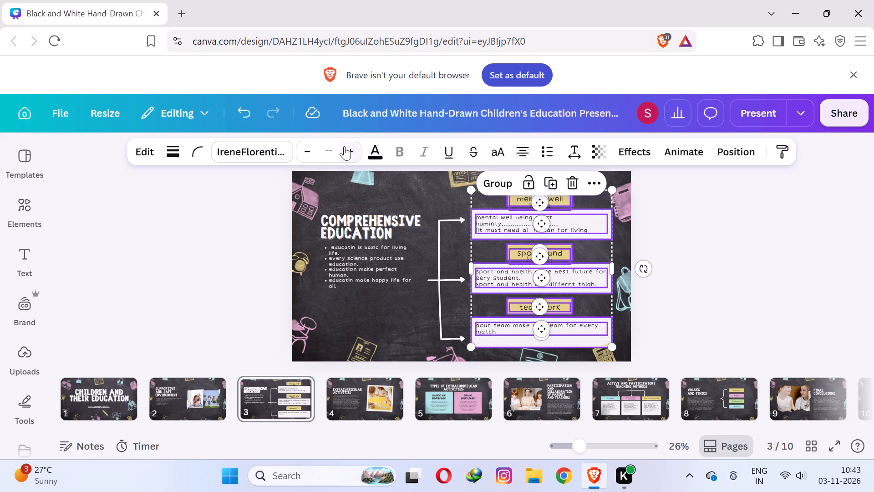
double_click(344, 146)
left_click(723, 203)
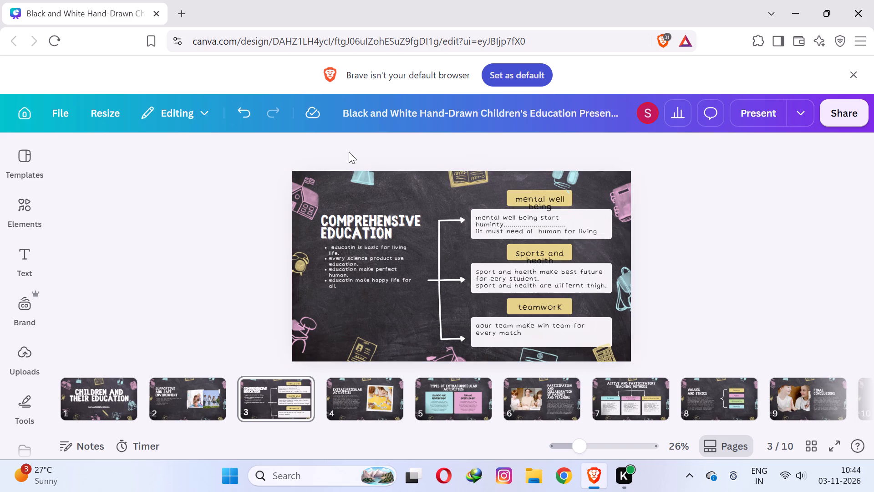
Undo all the font size increases on the labels and texts, and redo only the first increment.
left_click(239, 106)
left_click(239, 106)
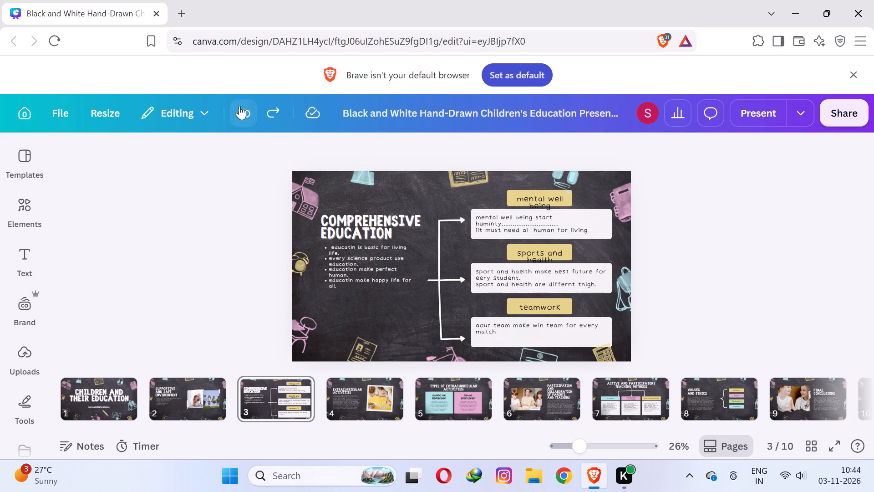
triple_click(239, 106)
left_click(239, 106)
double_click(239, 106)
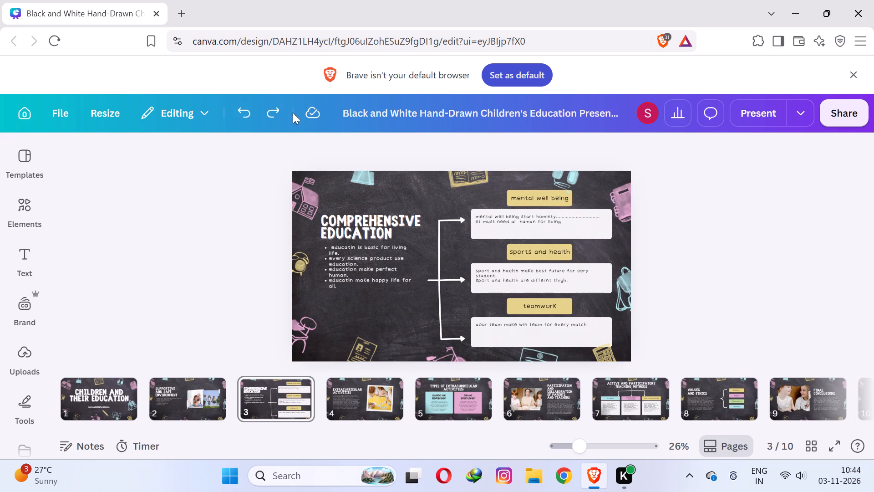
left_click(272, 111)
left_click(871, 215)
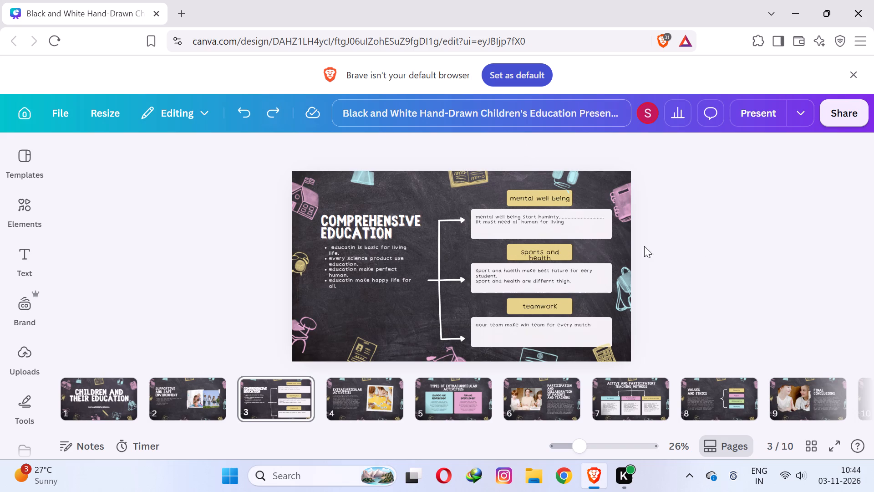
Move the yellow box behind "sports and health" slightly down so it covers both lines of the label.
left_click(566, 244)
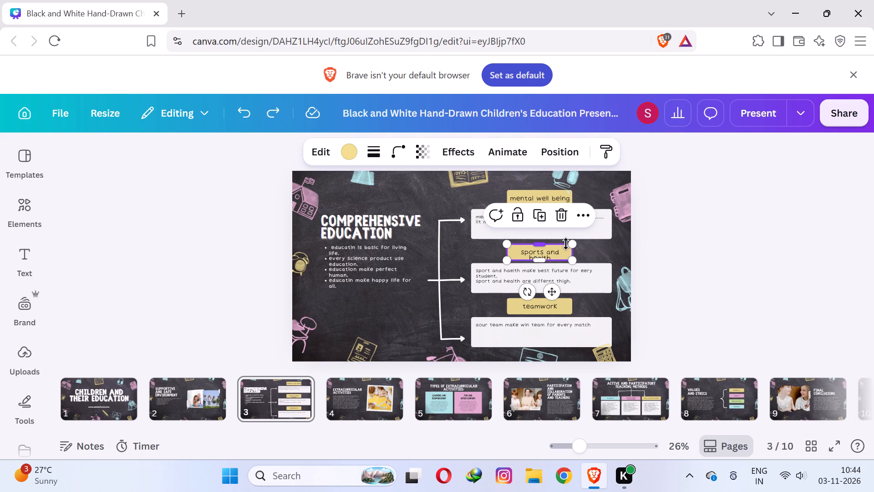
left_click(551, 287)
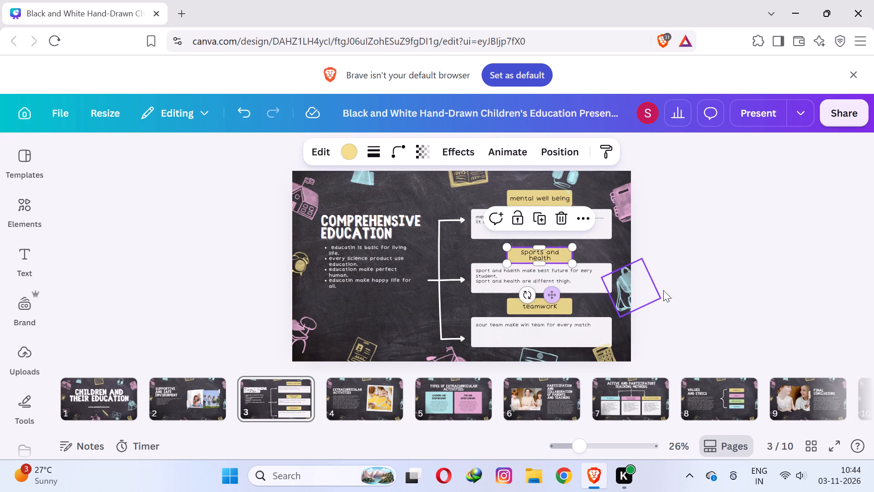
left_click(728, 290)
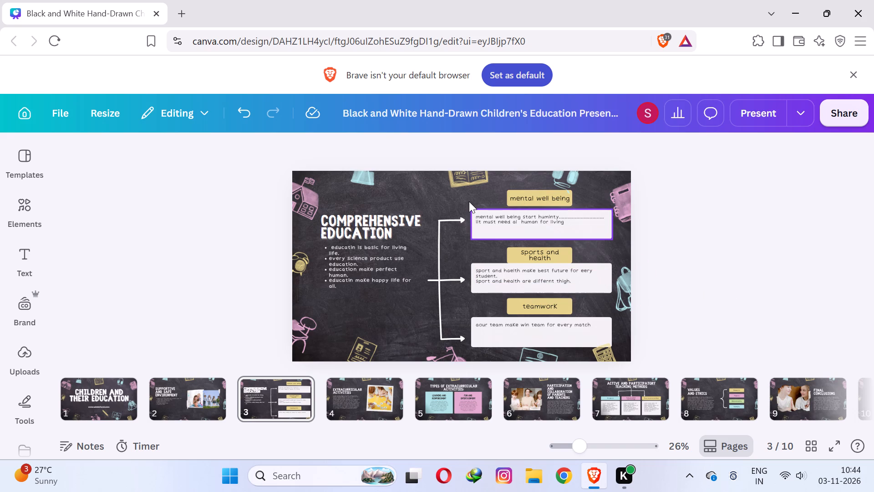
Apply the Fade animation to the three labels and their text boxes on slide 3.
left_click_drag(469, 201, 489, 240)
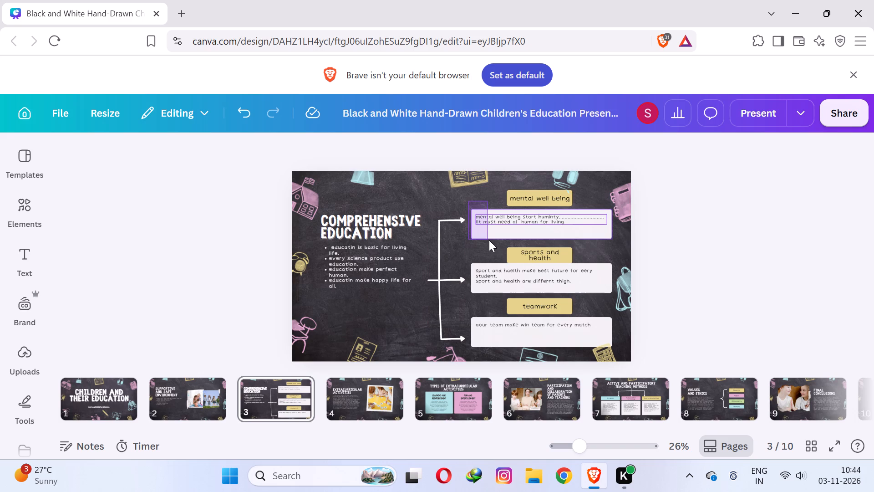
left_click_drag(489, 240, 598, 326)
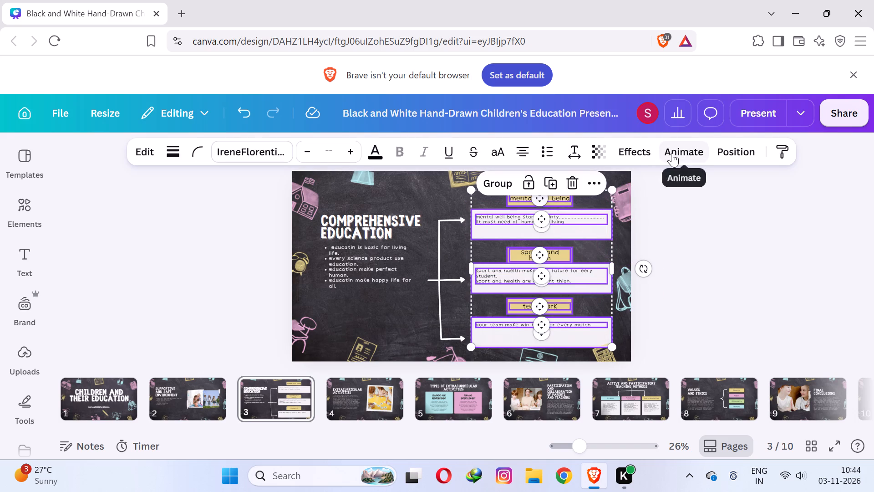
left_click(672, 153)
scroll(127, 295, "down", 1)
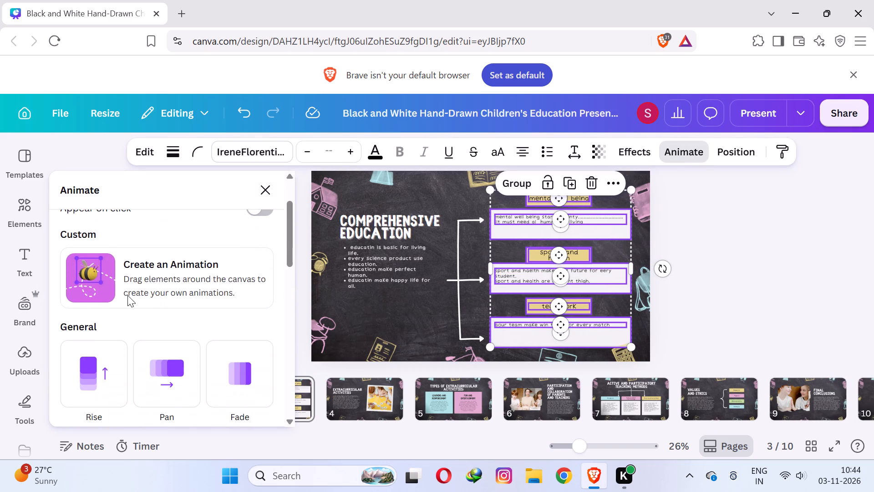
scroll(155, 295, "up", 2)
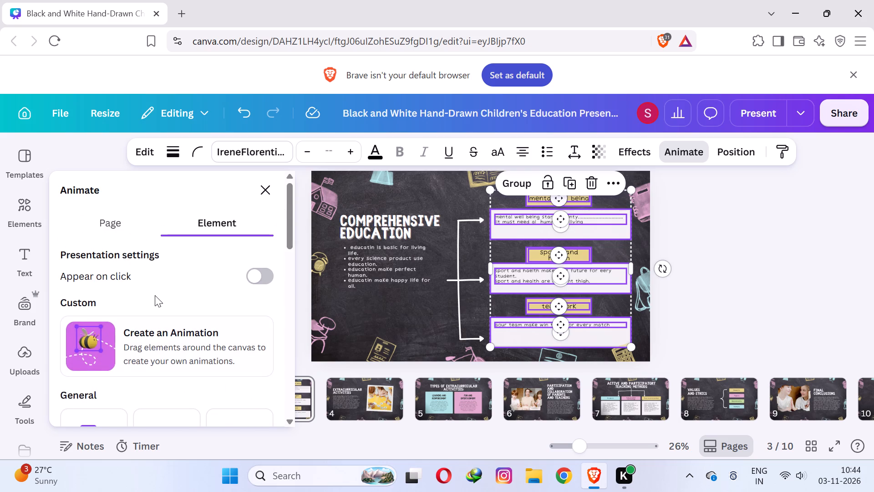
scroll(155, 295, "down", 2)
scroll(194, 294, "down", 1)
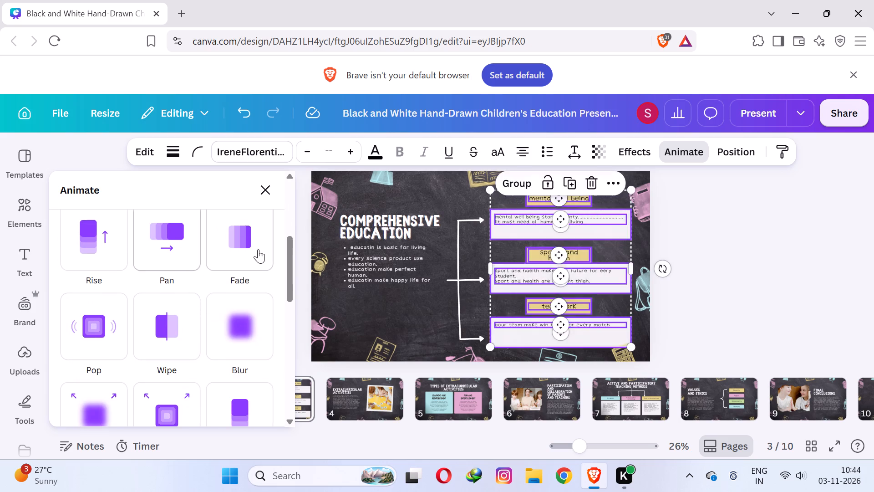
left_click(258, 249)
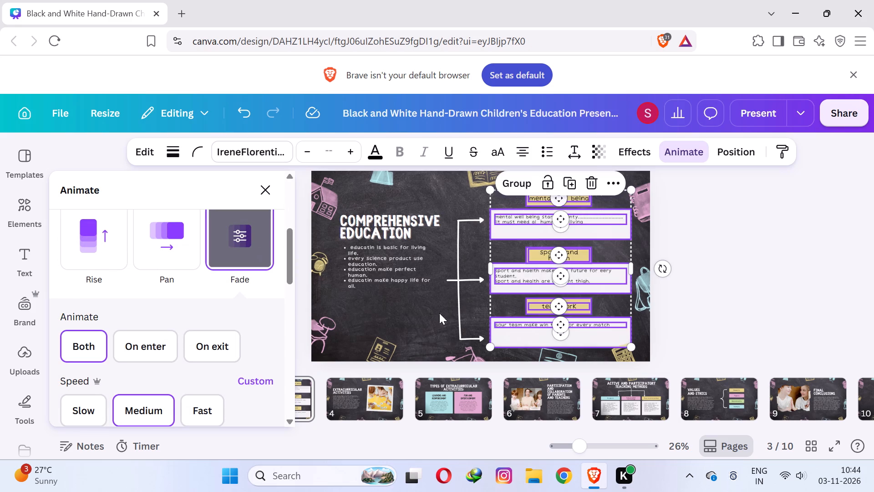
left_click(771, 277)
left_click(771, 277)
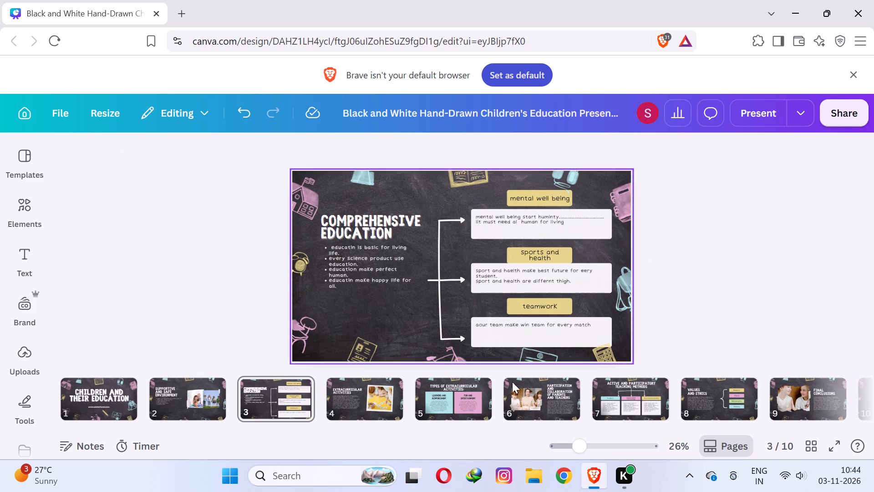
Enlarge the framed photo on slide 4, "Extracurricular Activities", very slightly.
left_click(381, 387)
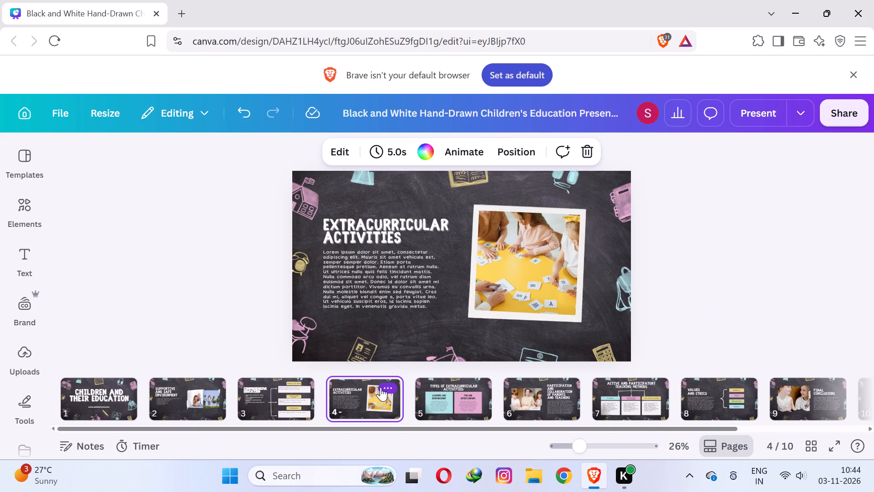
left_click(515, 265)
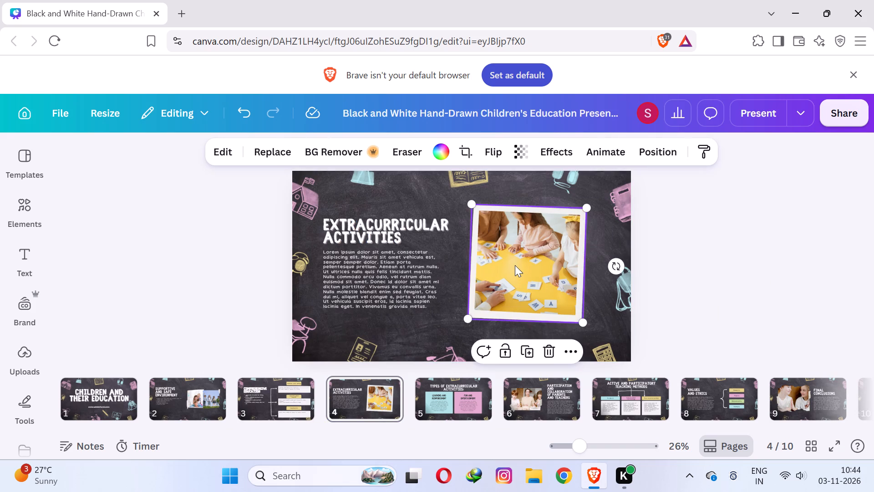
left_click(585, 324)
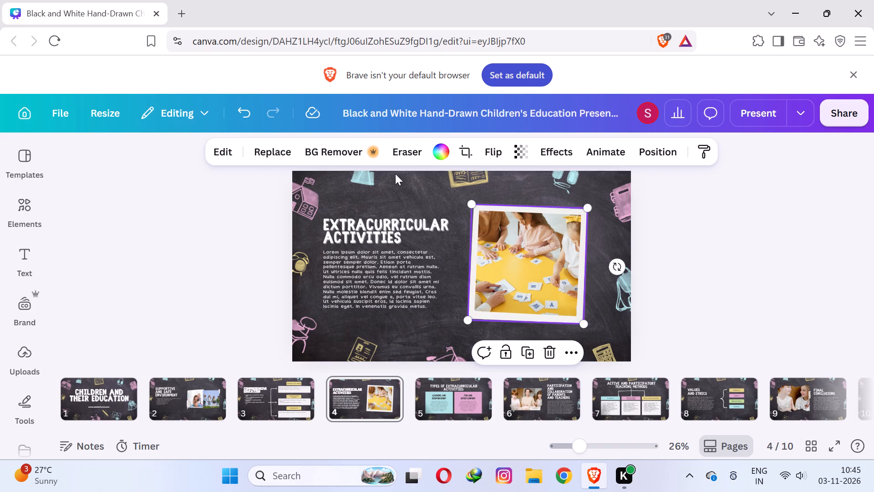
Replace the framed photo on slide 4 with one of two children playing a board game on the floor, searching for "children playing games".
left_click(265, 150)
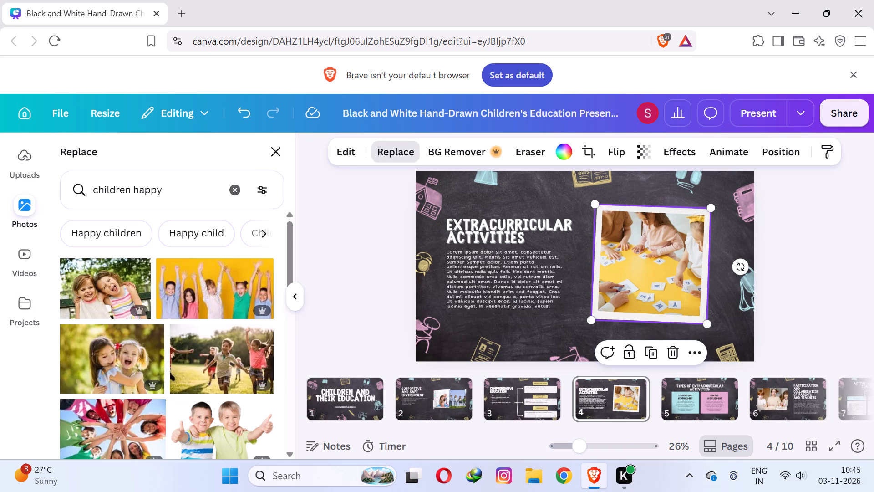
left_click_drag(175, 192, 134, 195)
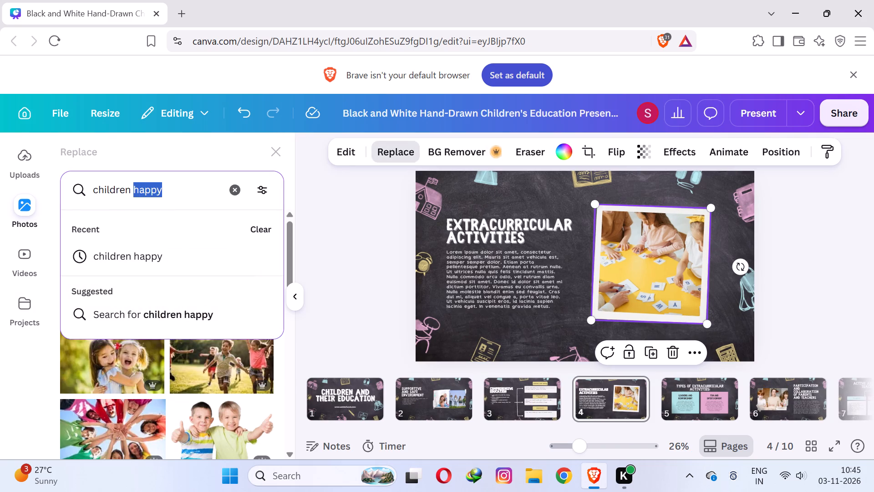
type("play")
type("ing games")
key("Return")
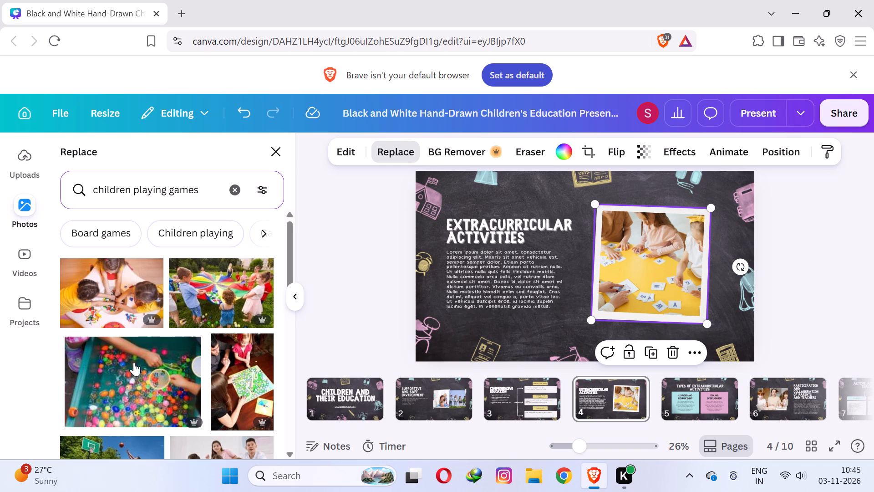
scroll(174, 361, "down", 4)
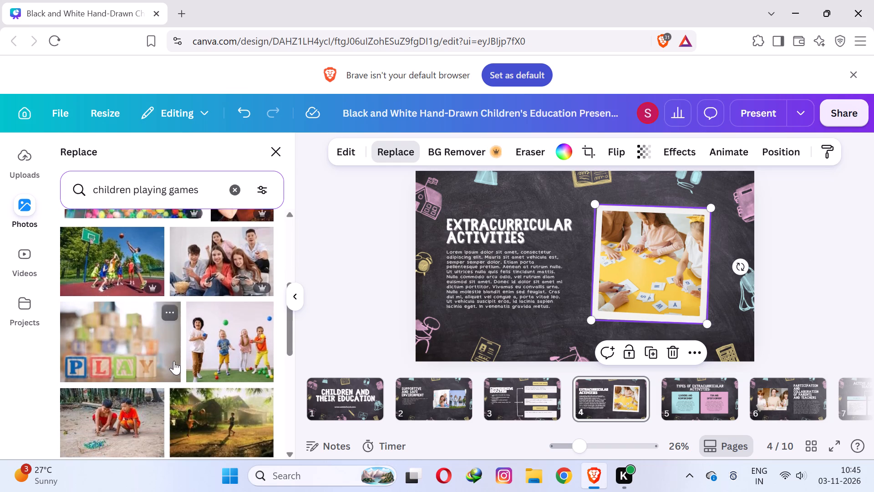
scroll(174, 361, "down", 6)
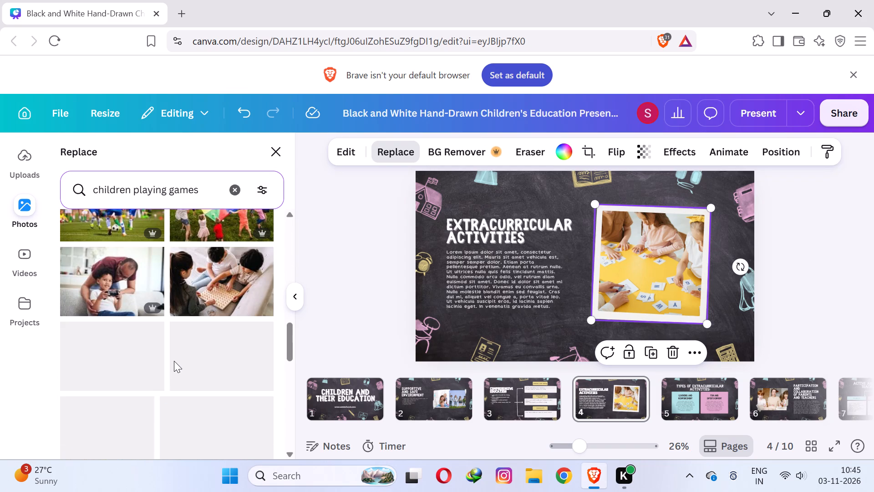
scroll(174, 361, "down", 2)
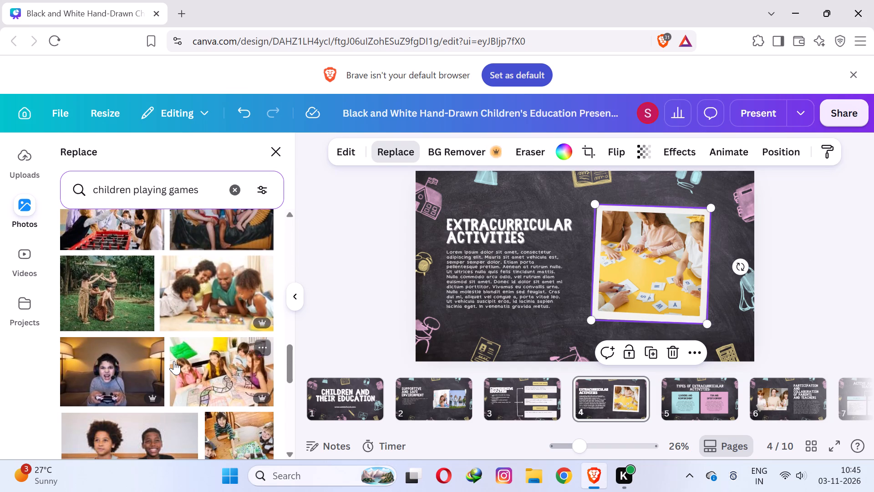
scroll(174, 361, "down", 3)
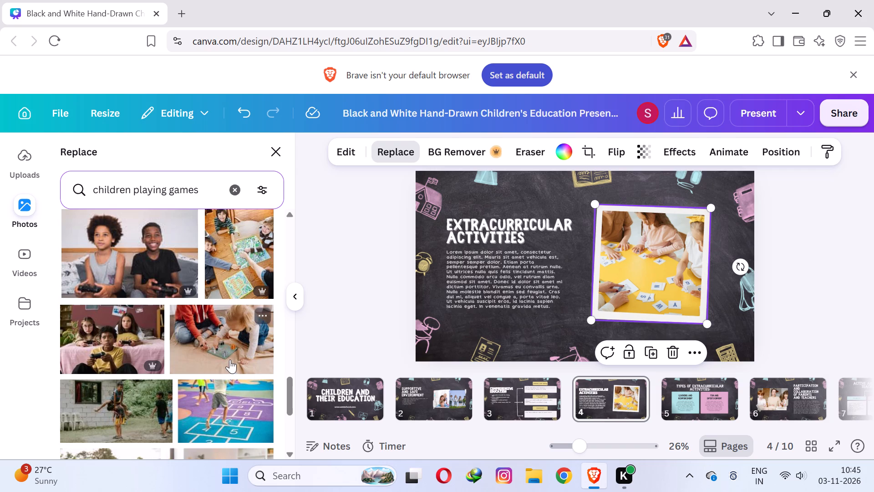
left_click(231, 348)
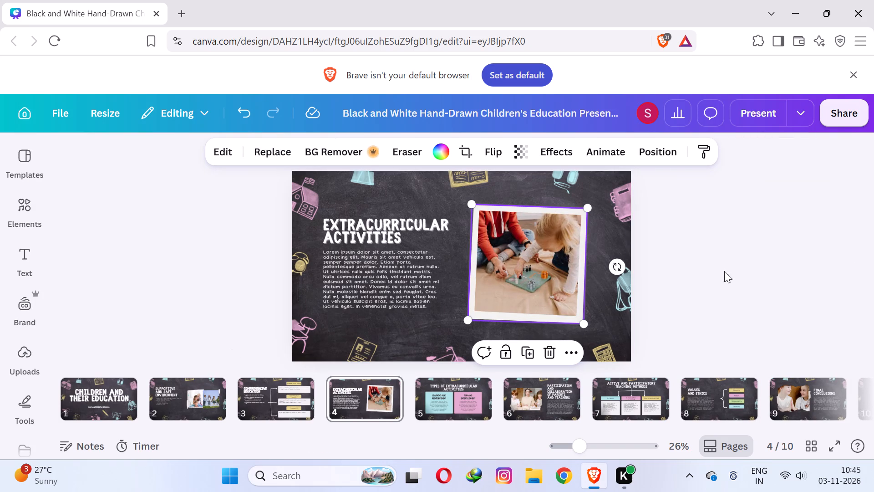
left_click(873, 245)
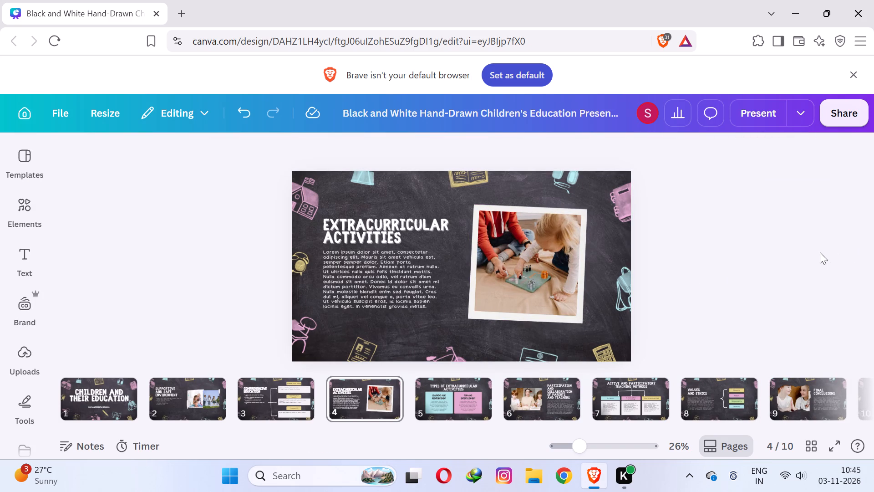